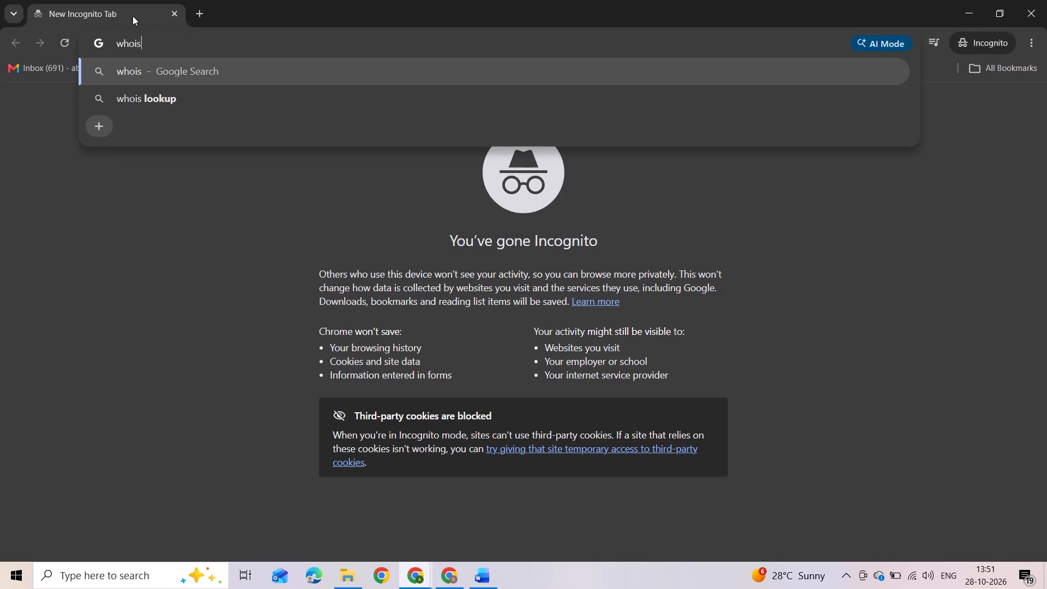
Search Google for "whois lookup" and open GoDaddy's Whois Lookup result.
key(Down)
key(Return)
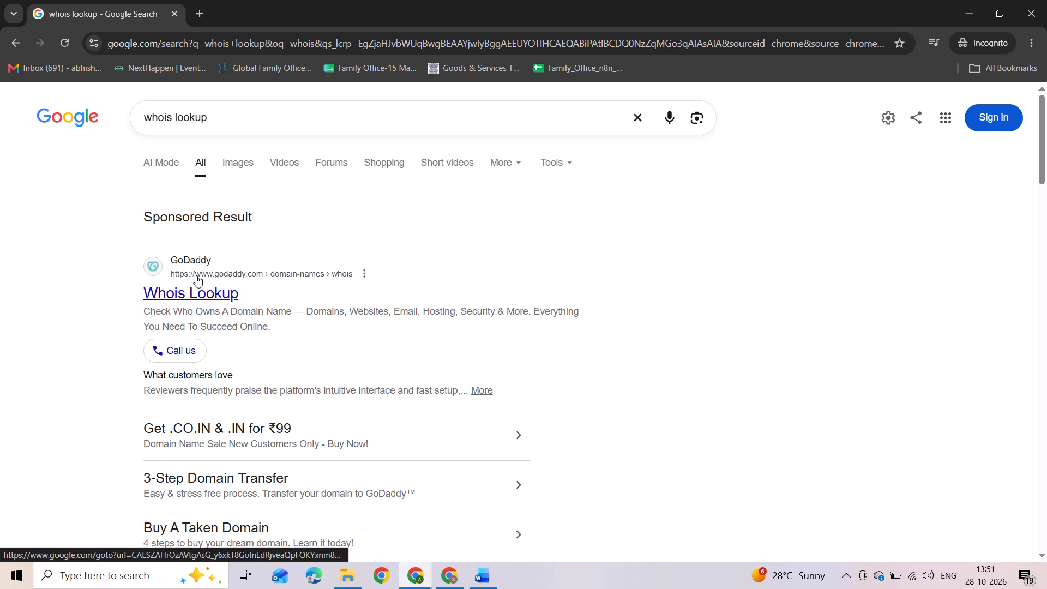
click(201, 290)
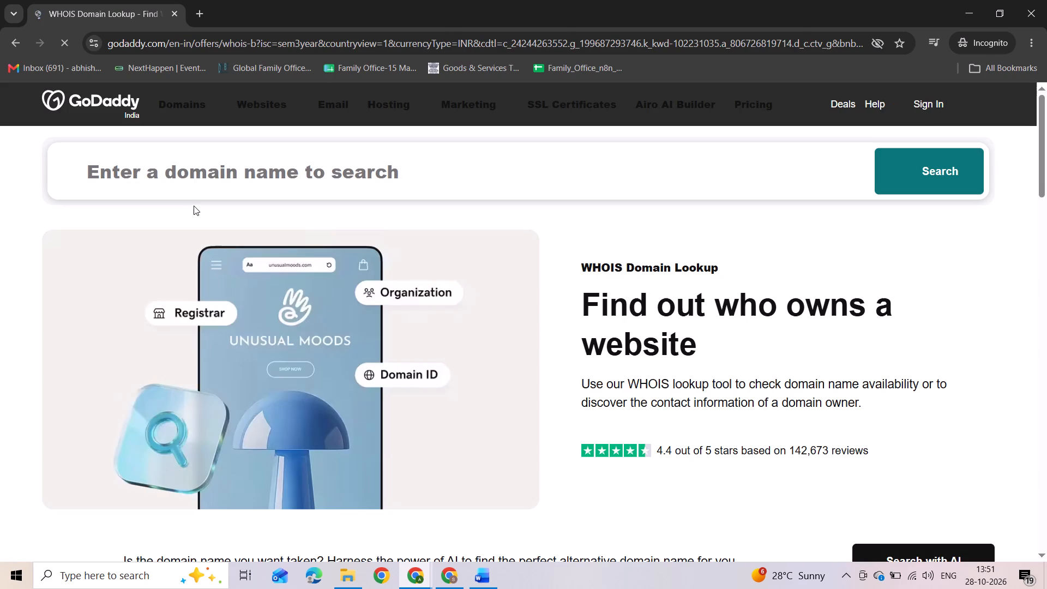
Activate the domain name search field on GoDaddy's WHOIS Domain Lookup page for entry.
click(225, 177)
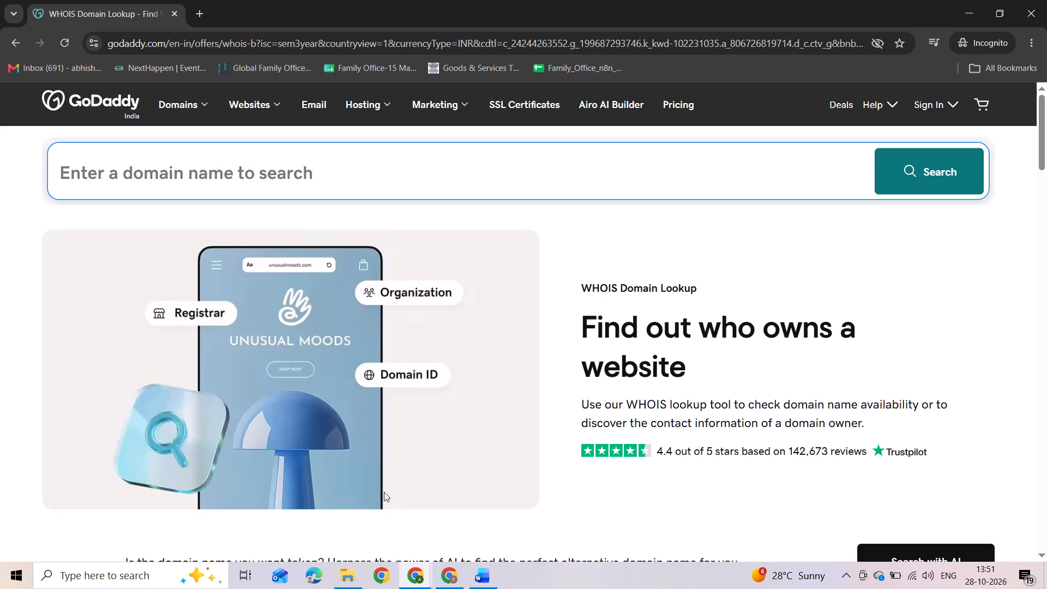
Open the website globalcapitalforum.com in a new browser tab.
click(201, 17)
text(global)
key(BackSpace)
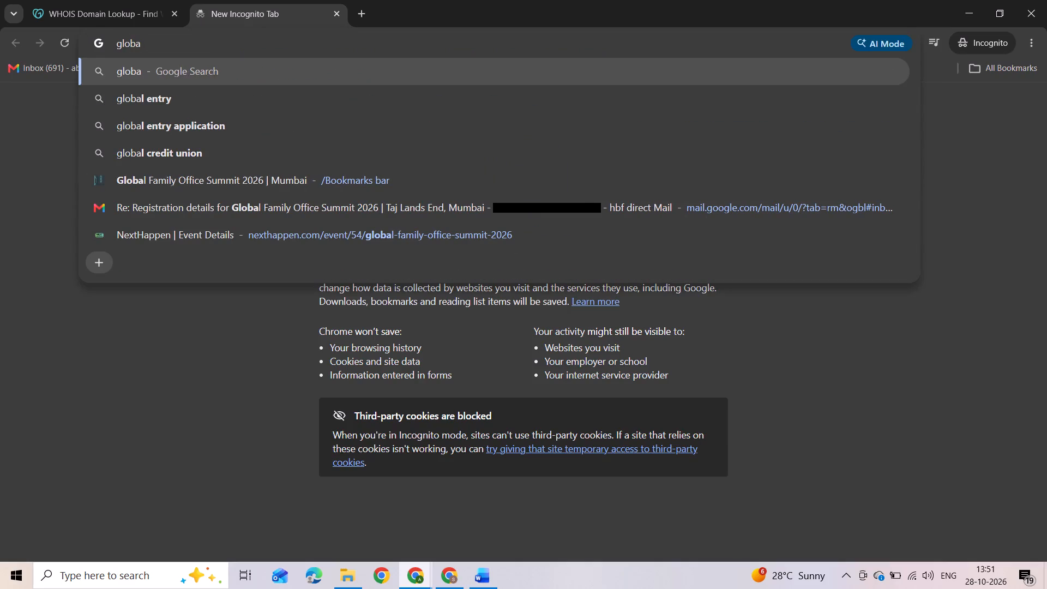
text(lcapitab)
key(BackSpace)
key(l)
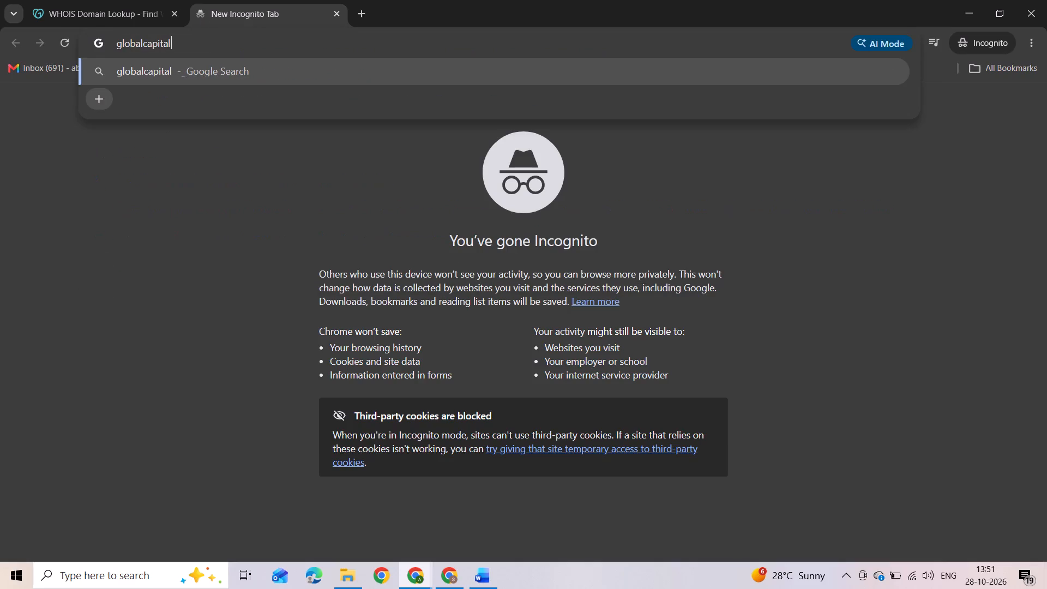
key(f)
text(rum)
key(BackSpace)
key(BackSpace)
key(BackSpace)
text(orum.com)
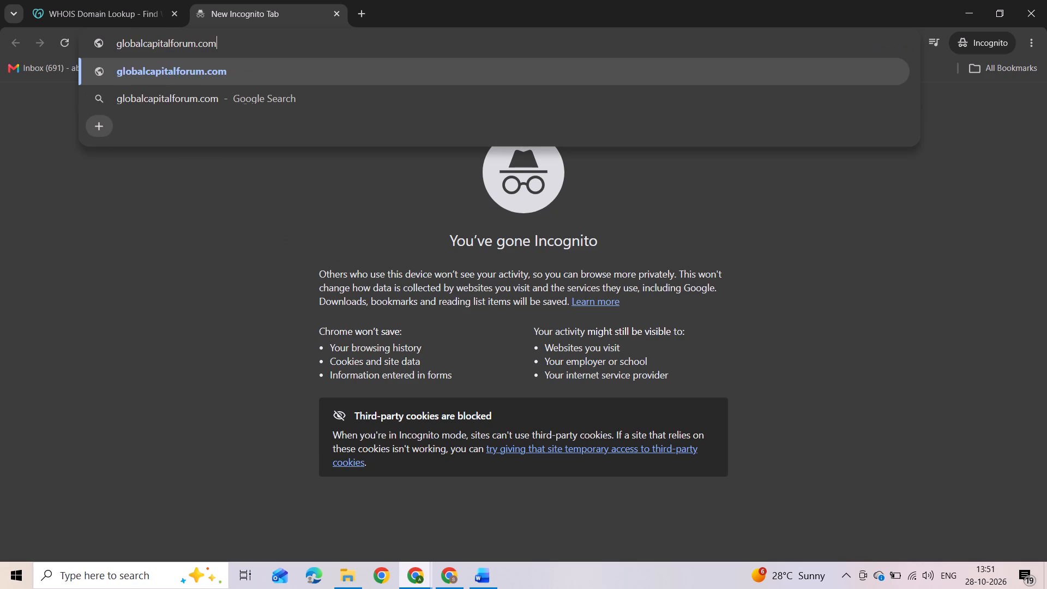
key(ctrl+a)
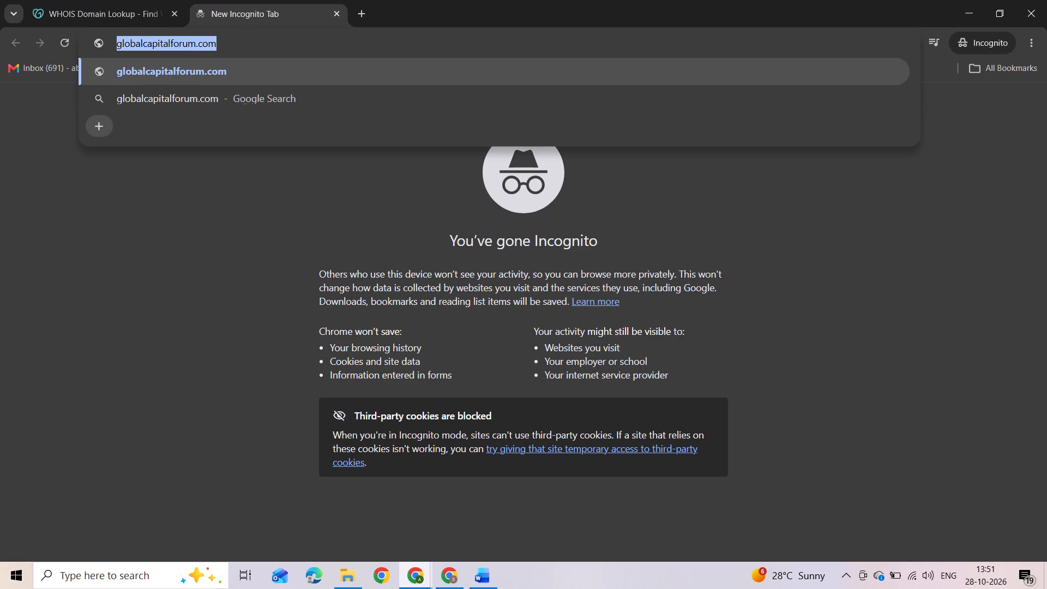
key(Return)
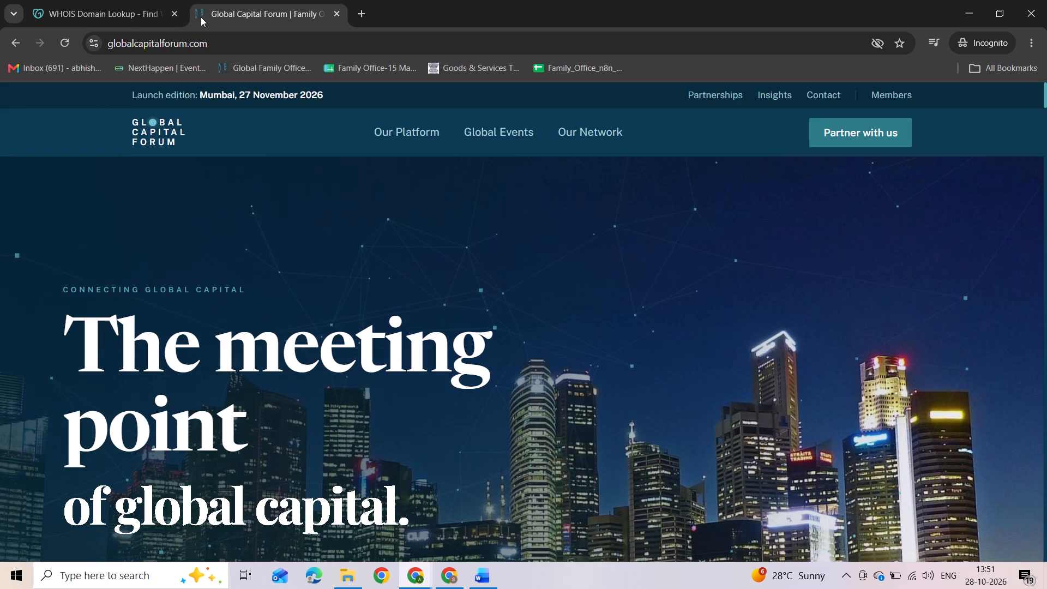
click(219, 46)
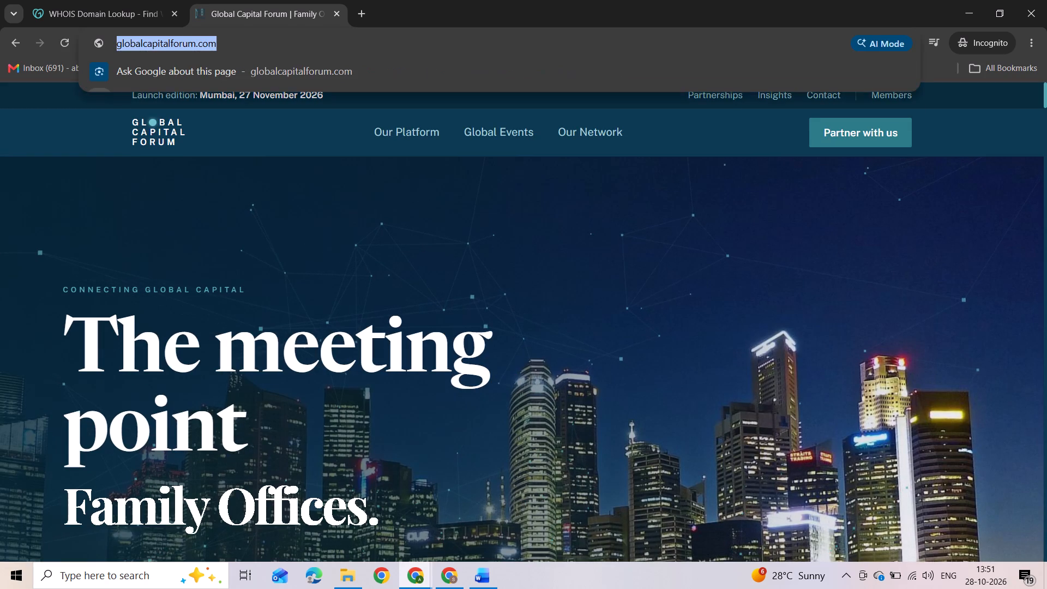
key(ctrl+c)
key(ctrl+1)
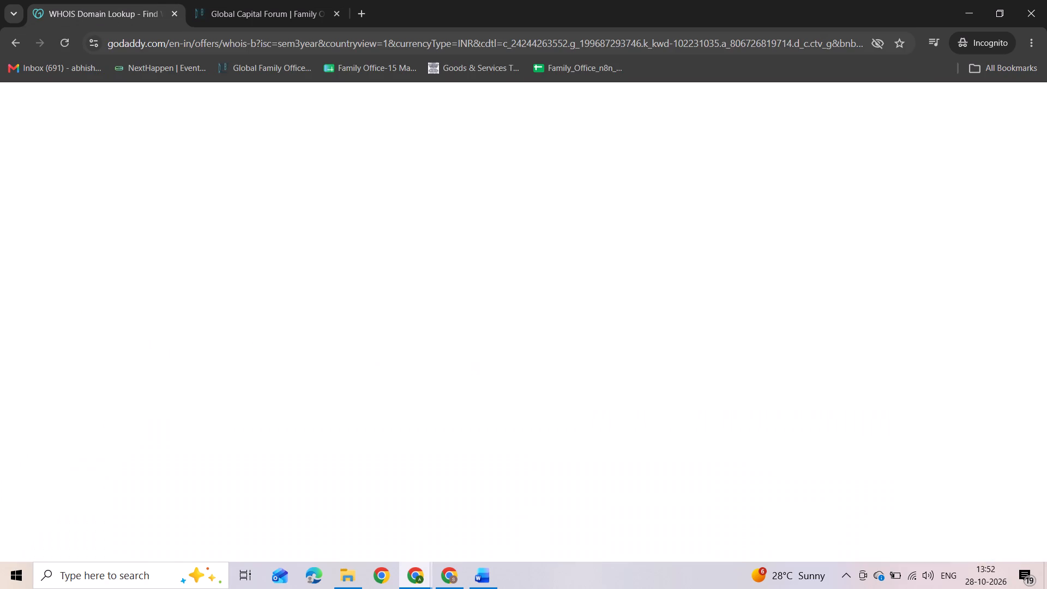
key(ctrl+v)
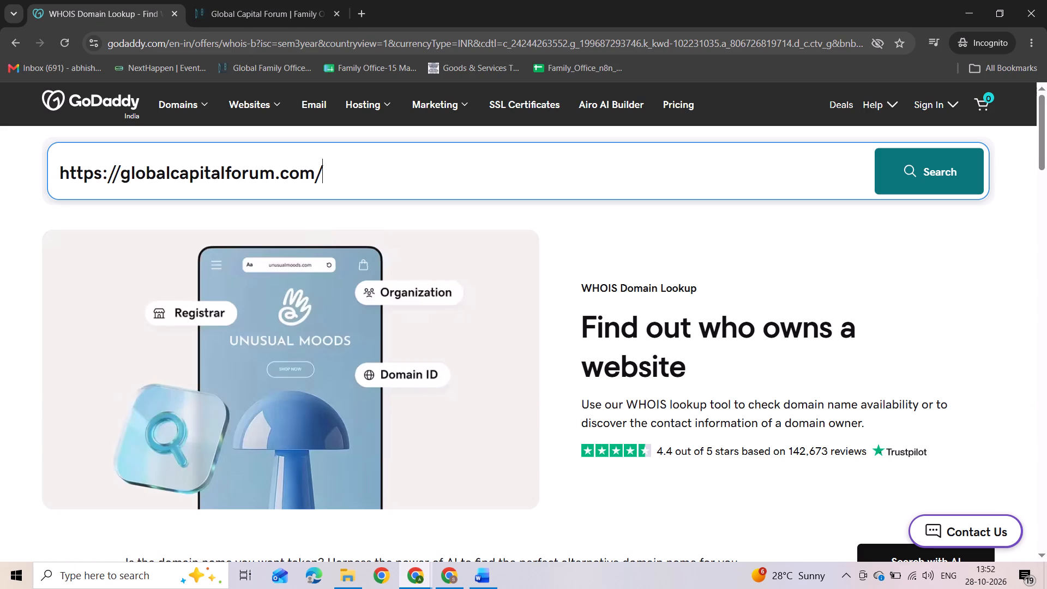
key(BackSpace)
key(ctrl+Left)
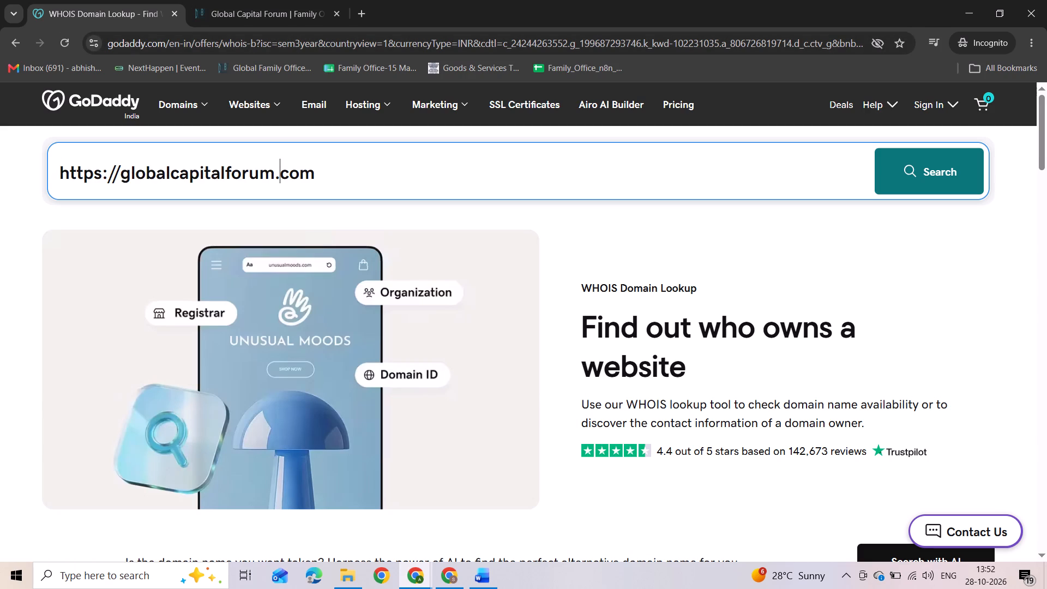
key(Return)
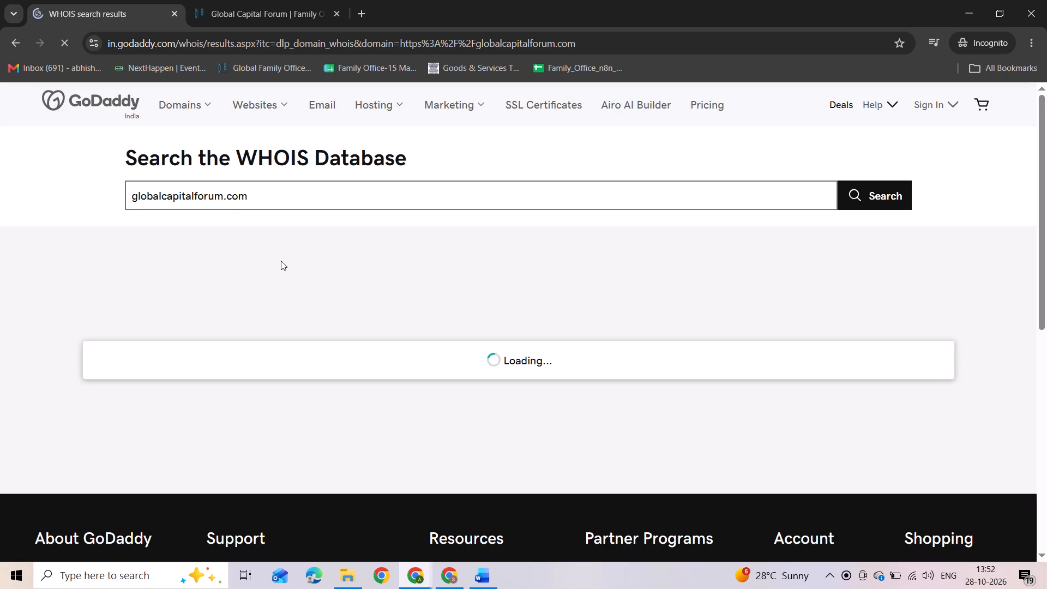
Examine the WHOIS results for the domain information and the registrant and technical contact details.
scroll(342, 296, down, 1)
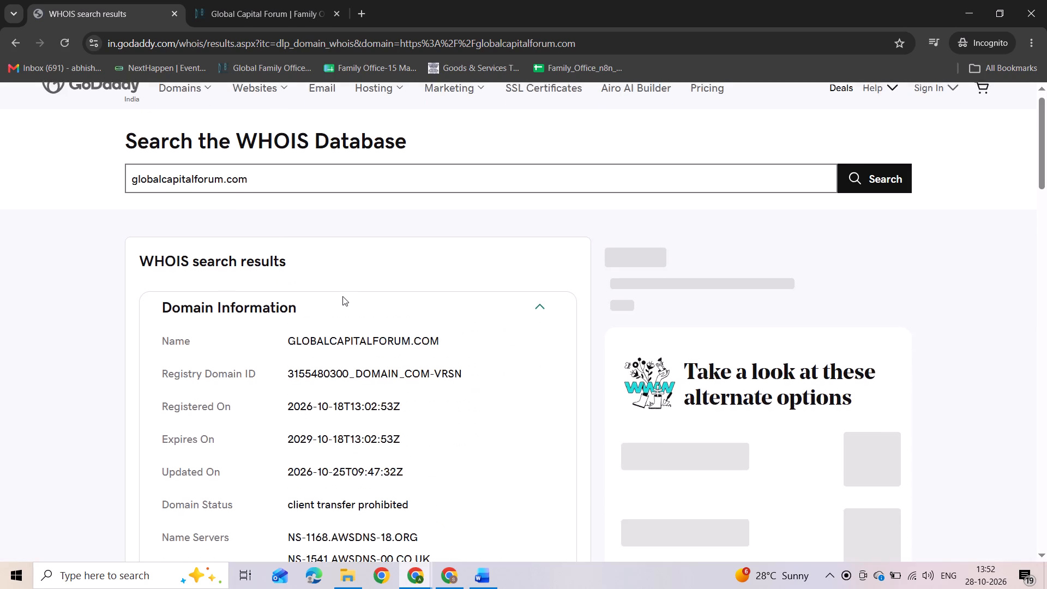
scroll(342, 296, down, 2)
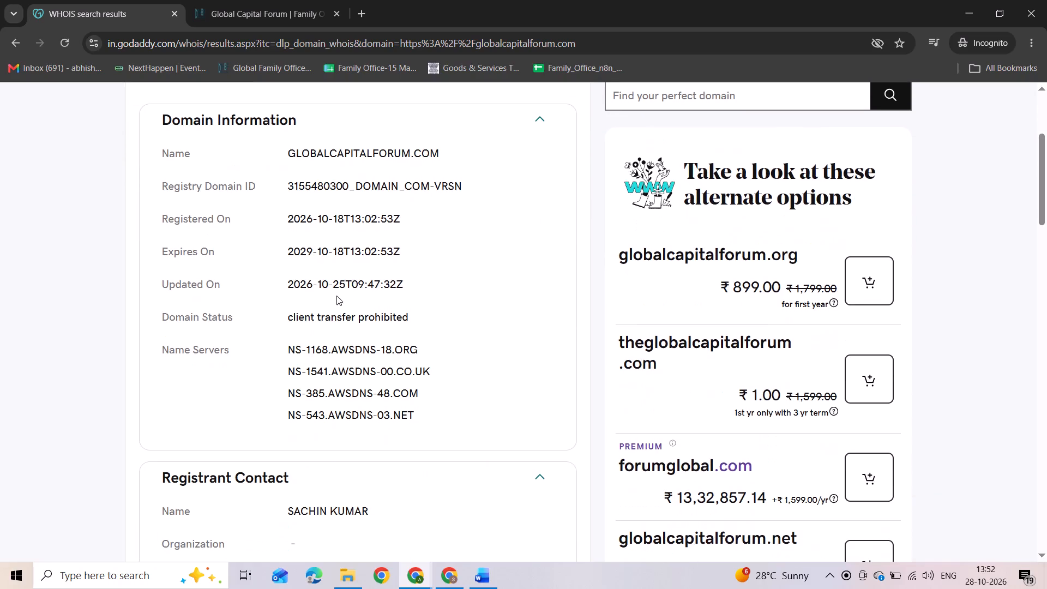
scroll(342, 315, down, 1)
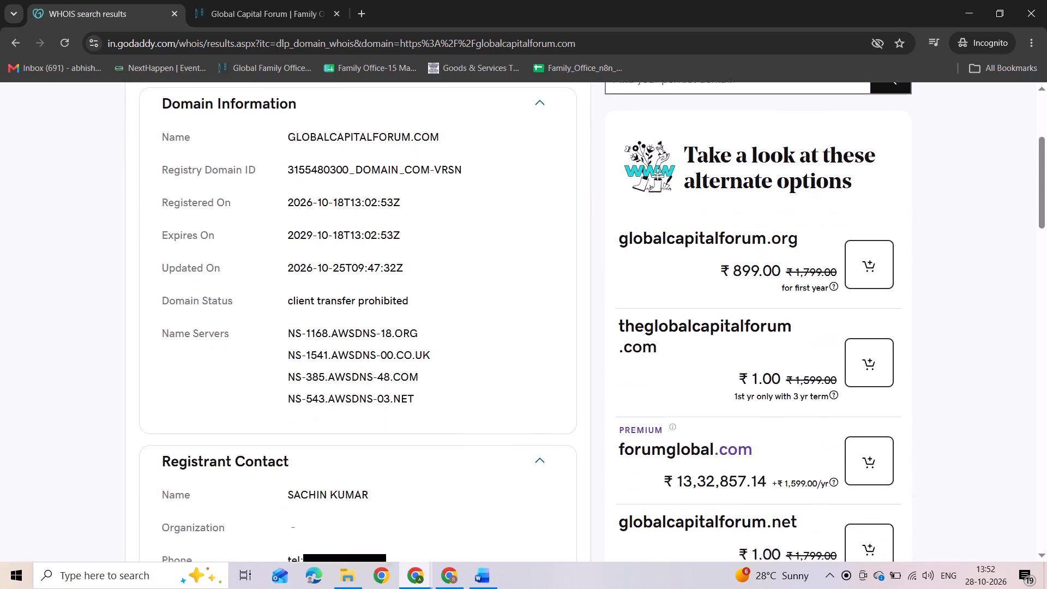
scroll(342, 315, down, 3)
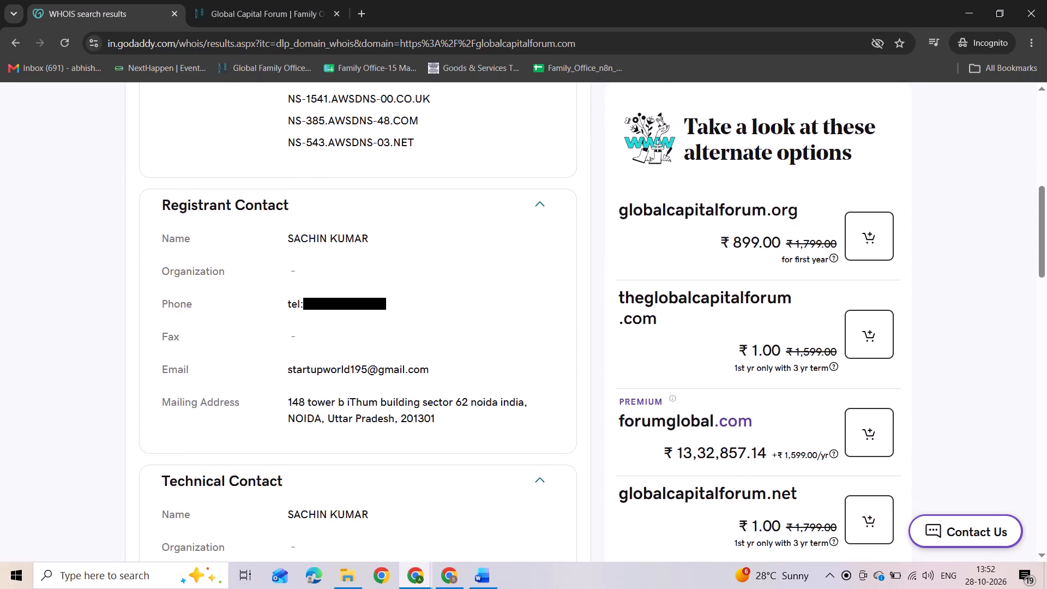
drag(328, 303, 386, 298)
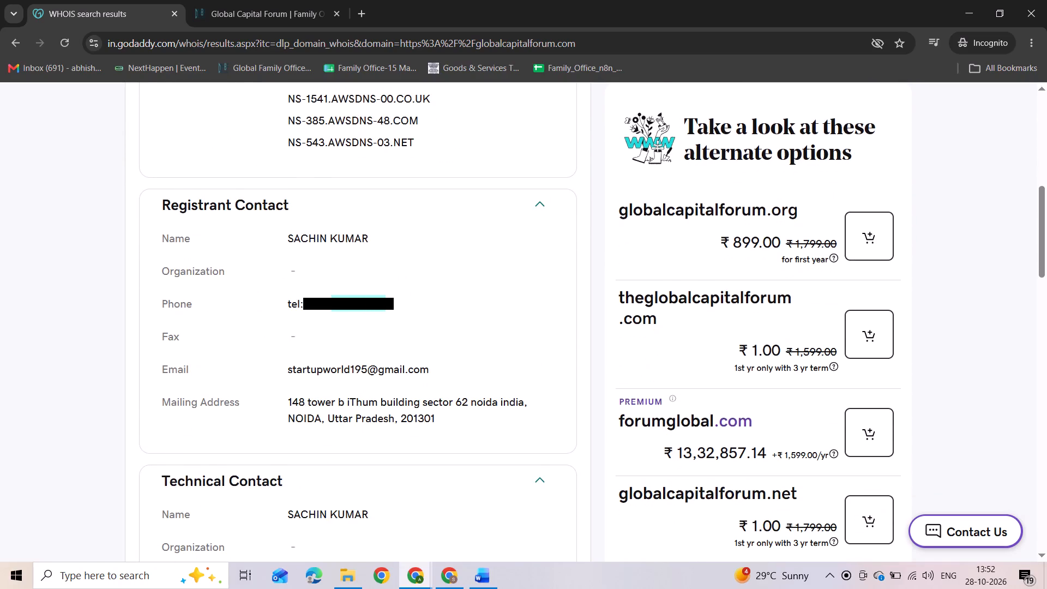
click(358, 312)
scroll(358, 311, down, 2)
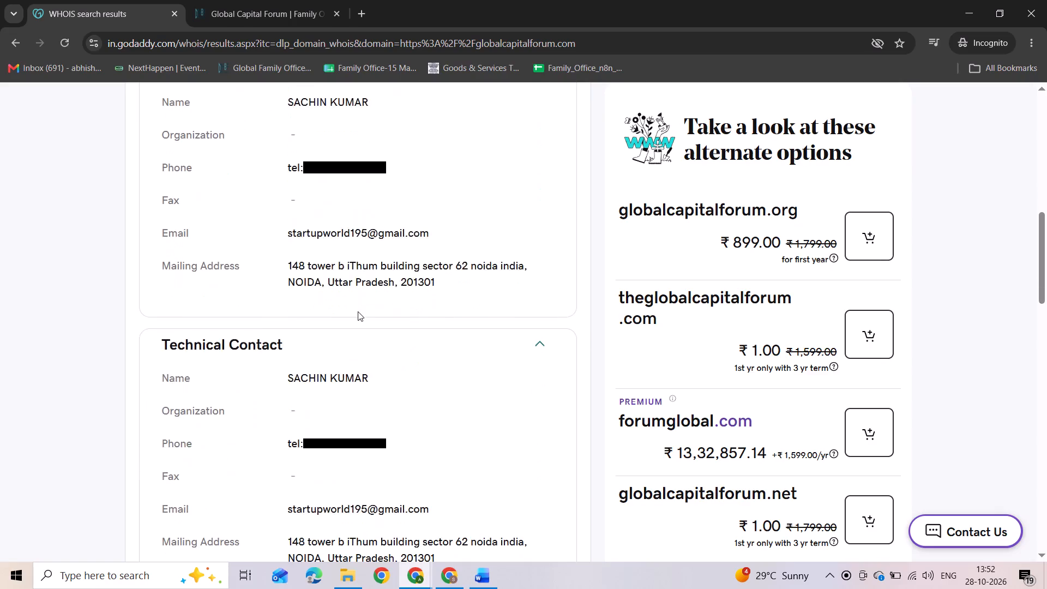
scroll(358, 311, down, 3)
scroll(358, 311, up, 8)
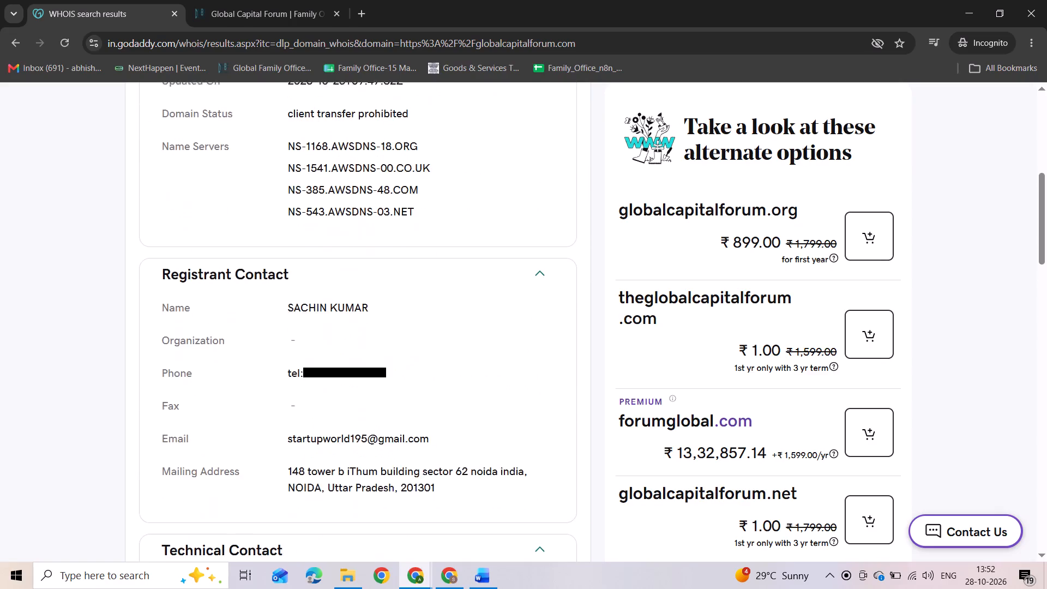
scroll(355, 304, up, 2)
scroll(355, 304, down, 9)
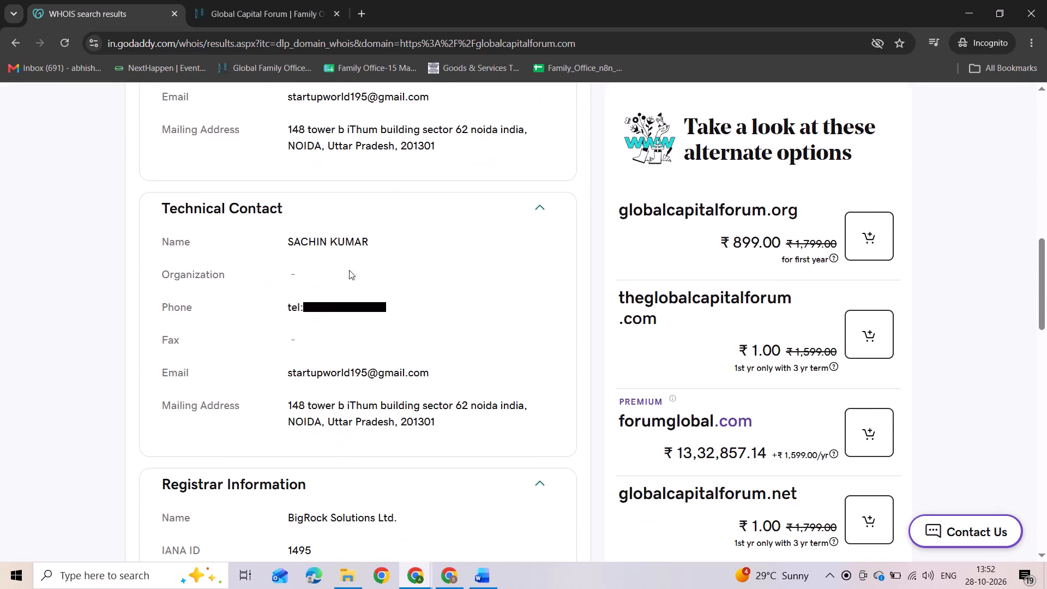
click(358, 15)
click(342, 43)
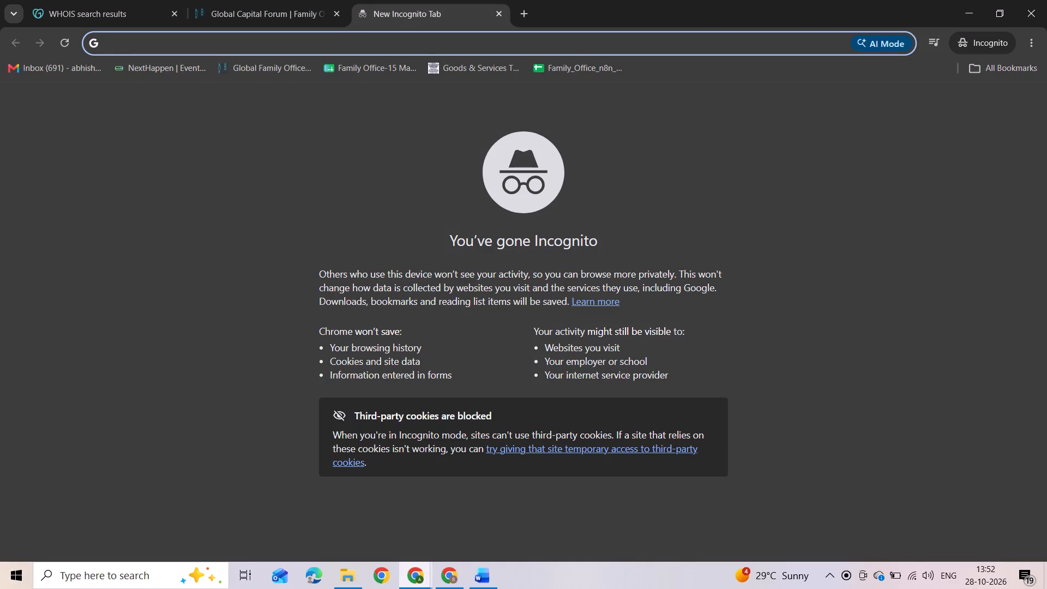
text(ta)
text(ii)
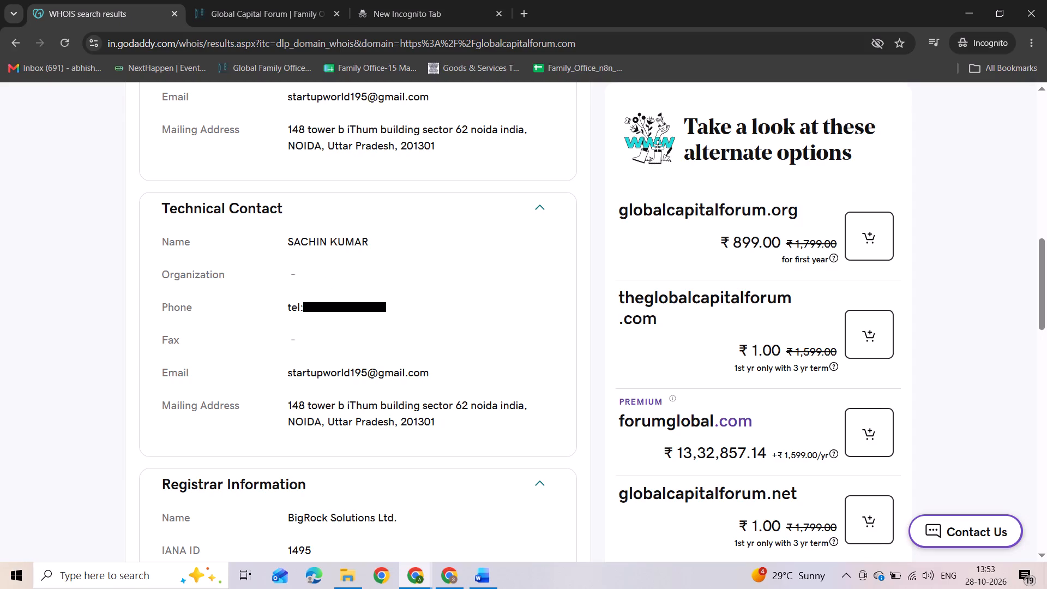
click(326, 305)
drag(326, 304, 383, 306)
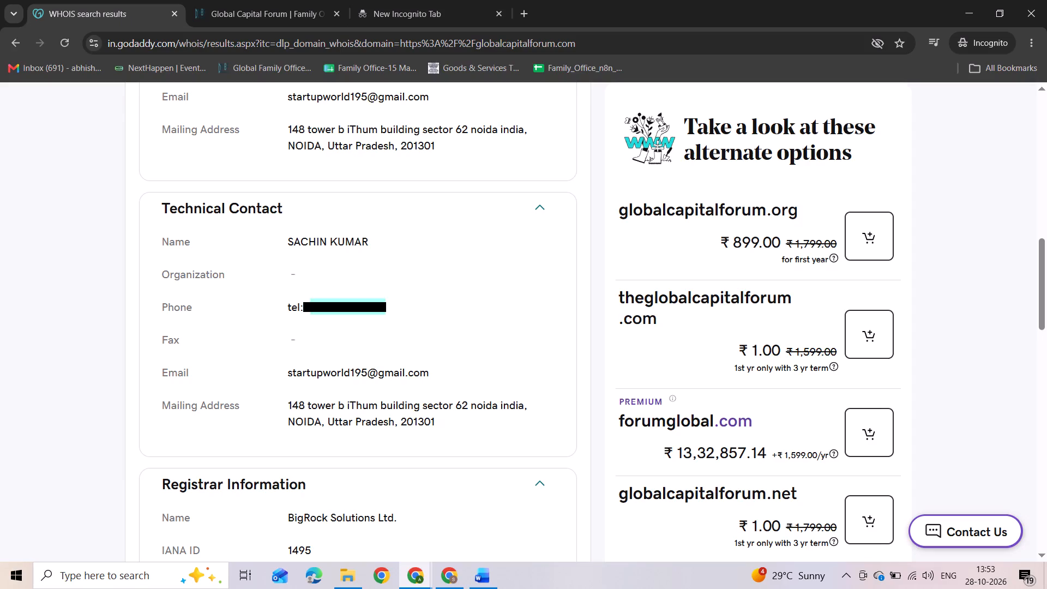
click(380, 321)
scroll(375, 314, up, 3)
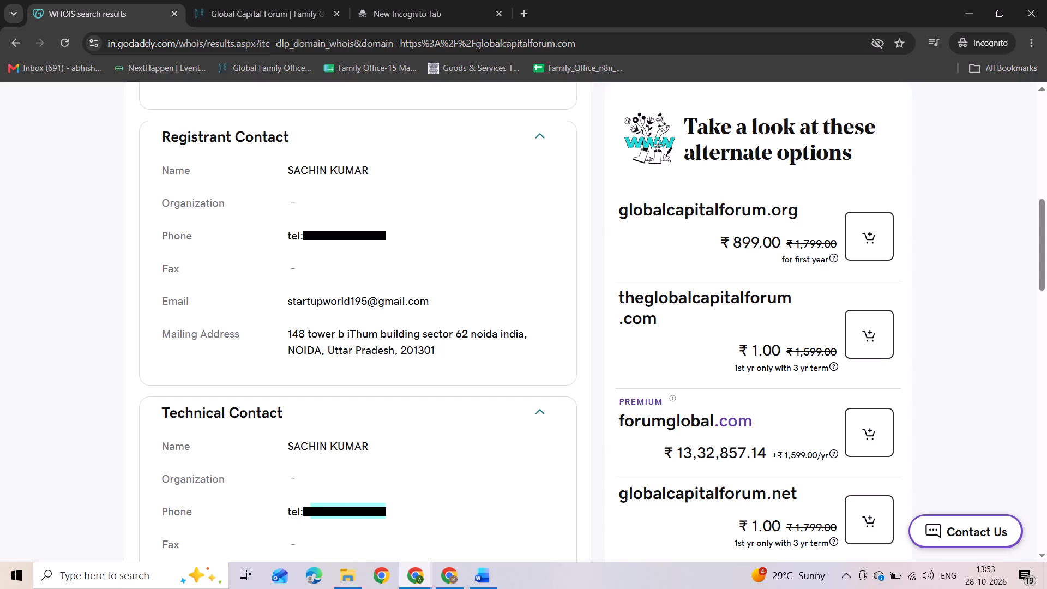
drag(287, 333, 433, 351)
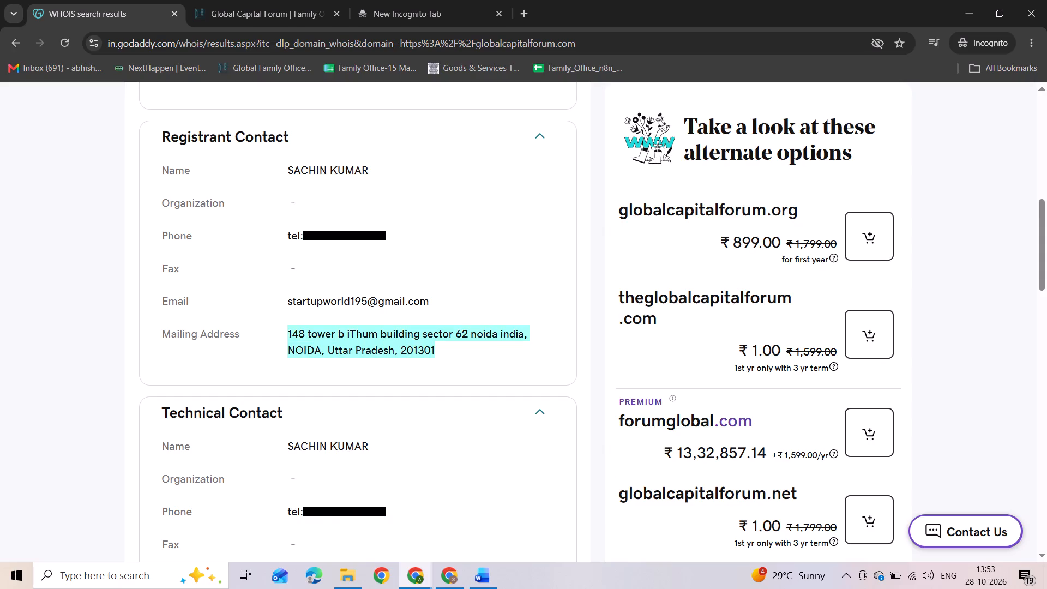
click(416, 363)
scroll(416, 363, down, 7)
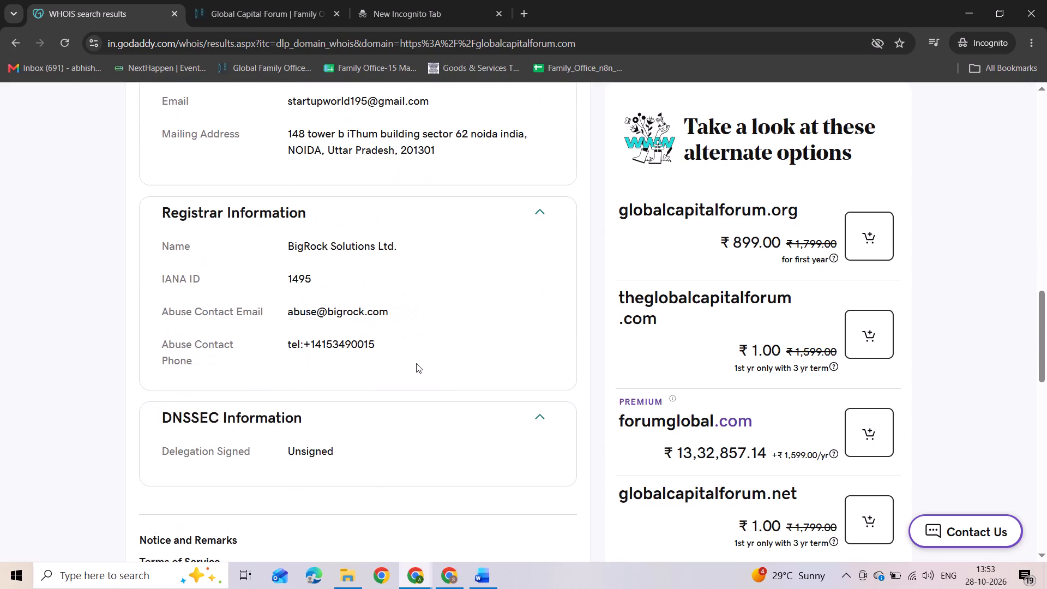
scroll(356, 381, down, 3)
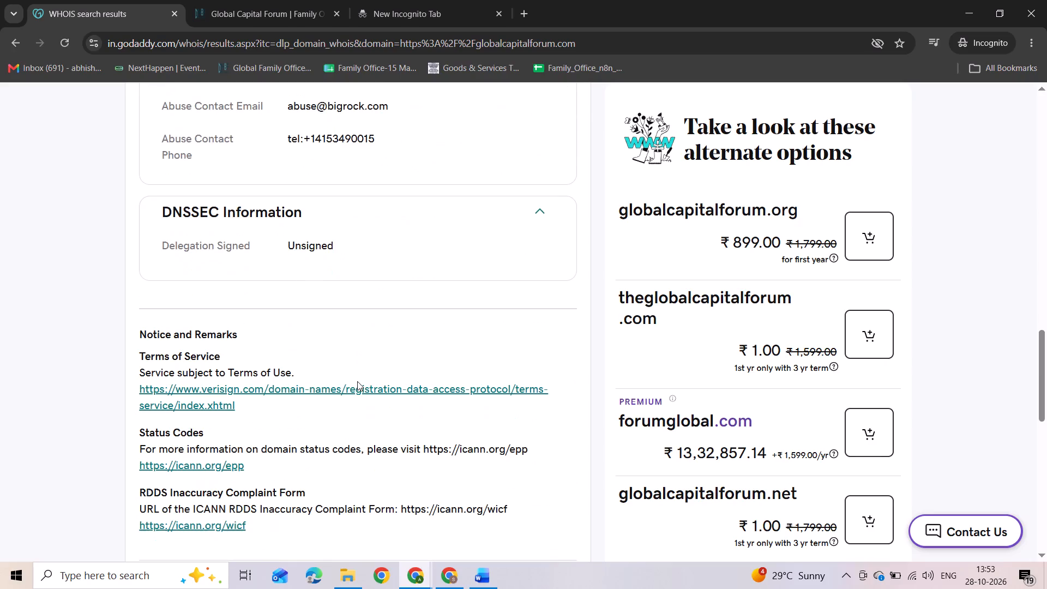
scroll(357, 381, down, 4)
scroll(357, 381, up, 10)
Highlight and check the mailing address, phone and name in the Technical Contact section.
drag(287, 337, 333, 345)
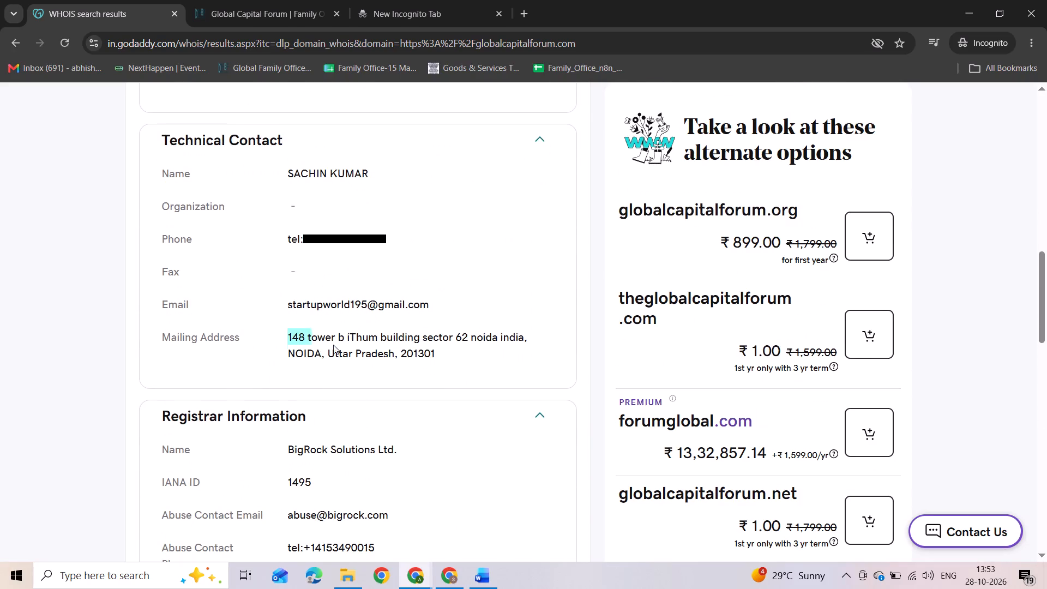
drag(333, 345, 441, 351)
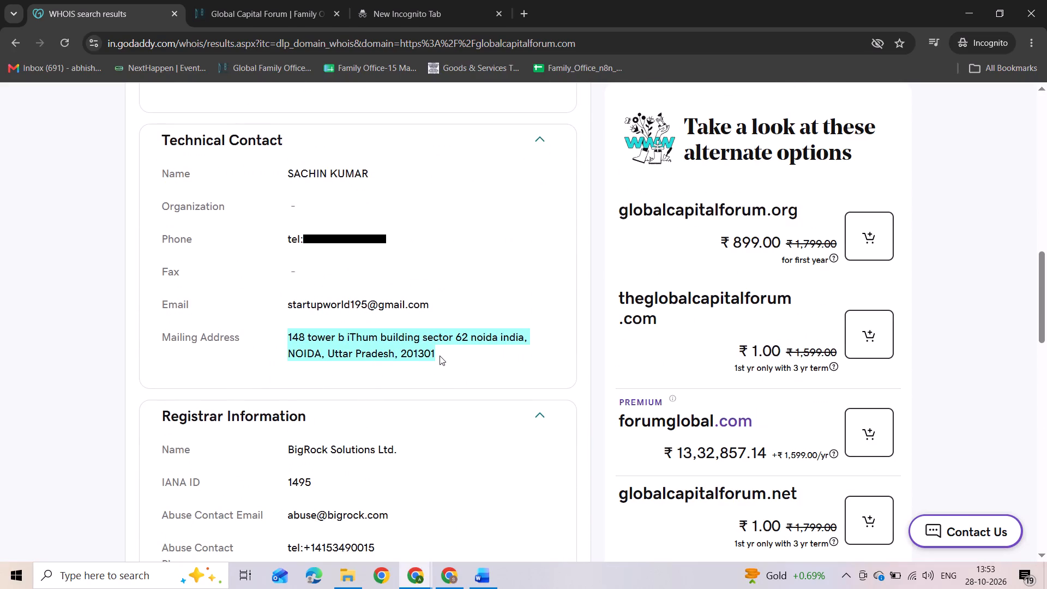
double_click(440, 356)
double_click(440, 356)
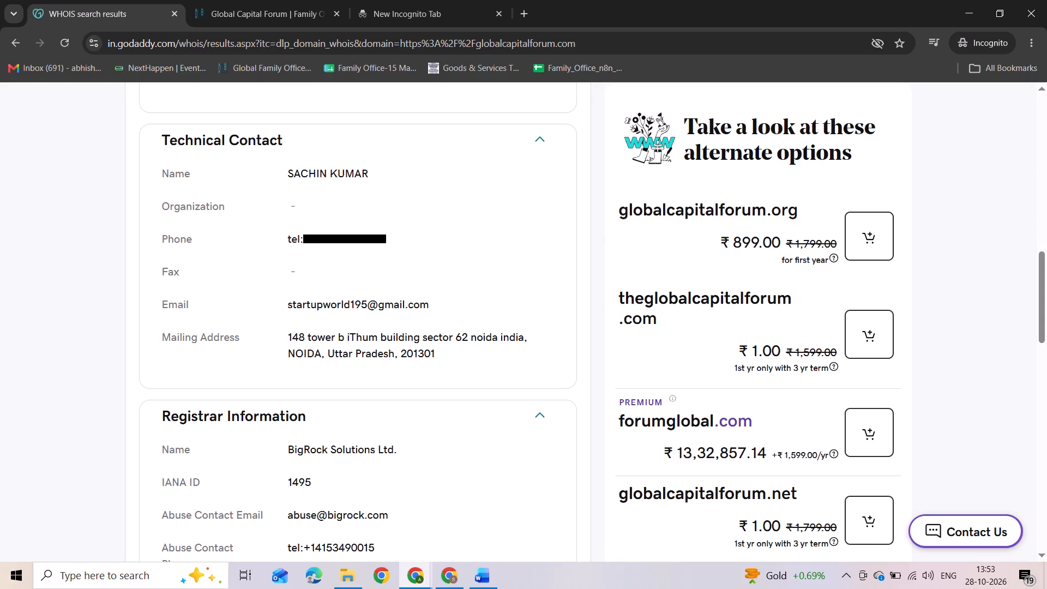
click(298, 341)
double_click(286, 337)
drag(286, 337, 423, 357)
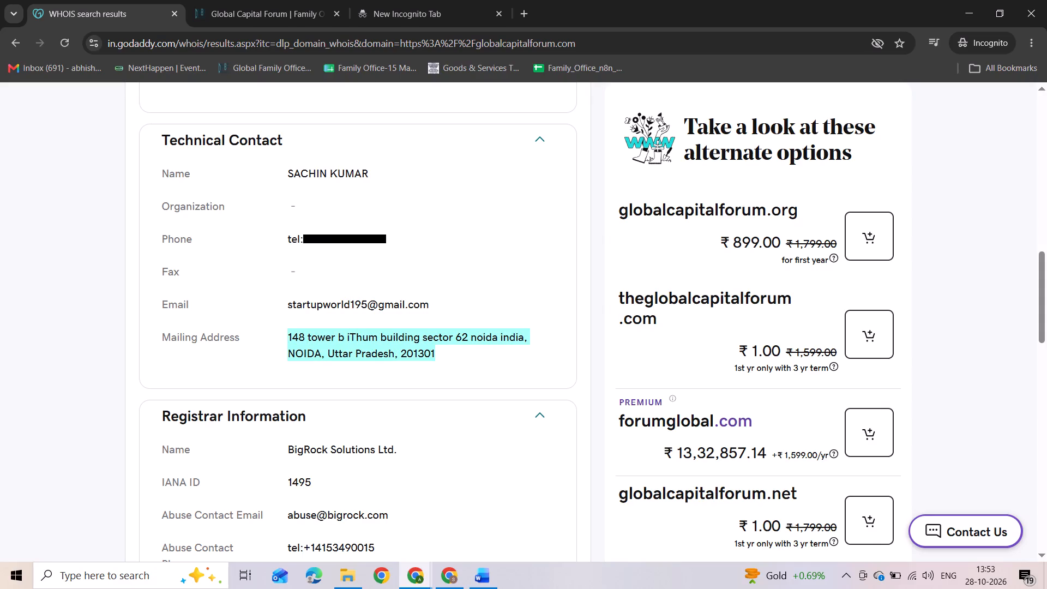
drag(423, 357, 424, 357)
drag(306, 238, 396, 239)
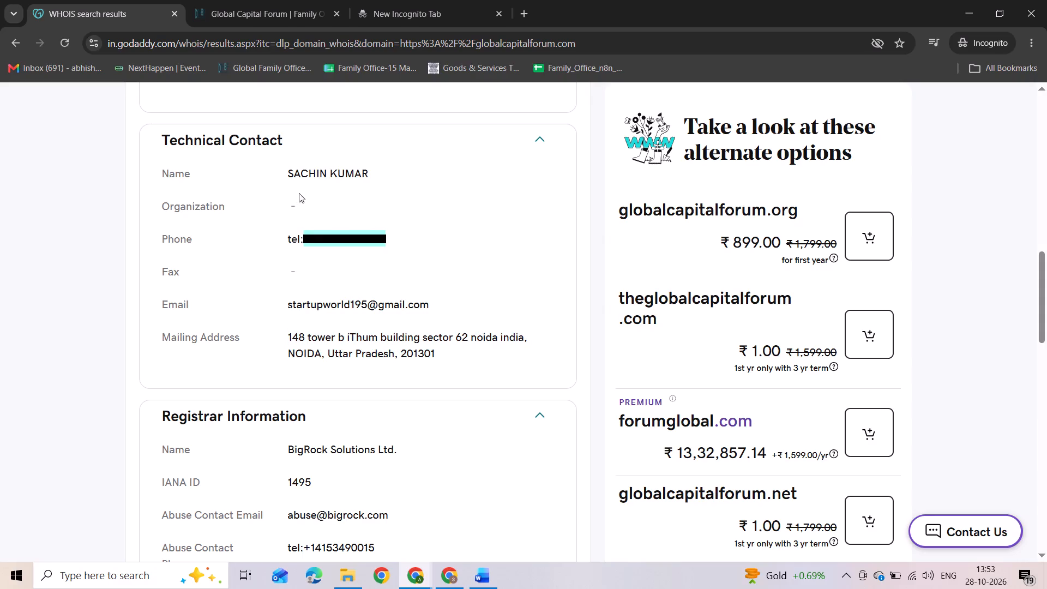
drag(291, 179, 384, 176)
double_click(361, 203)
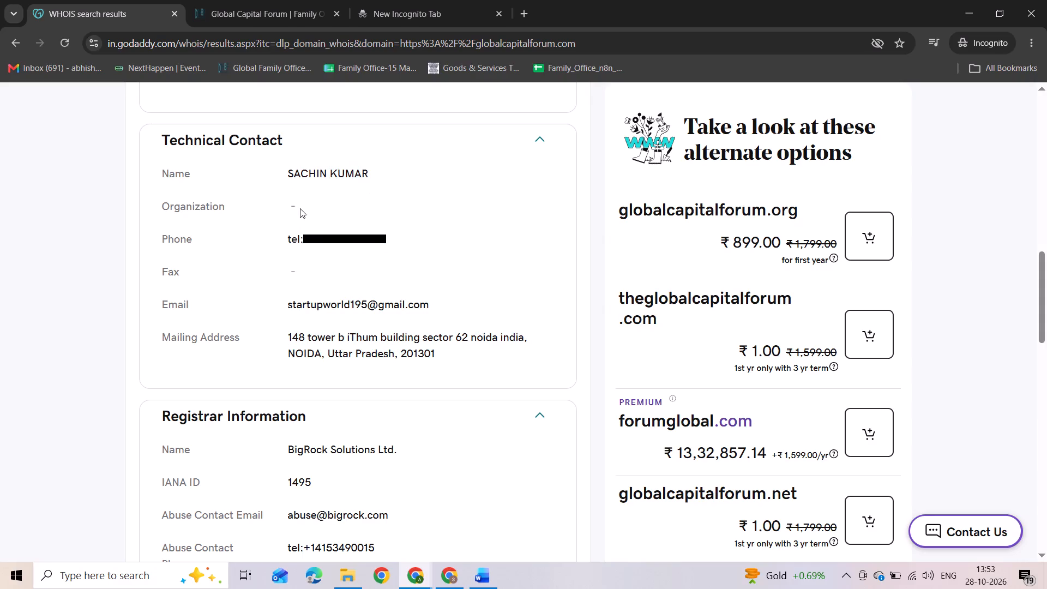
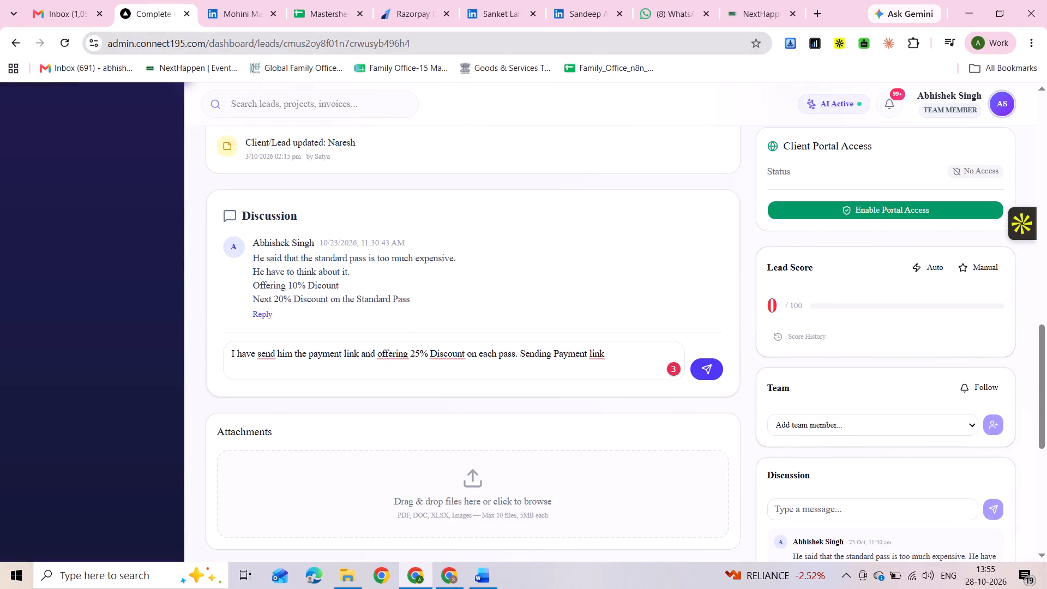
Add the line "waiting for conversion" to the drafted 25% discount and payment link note in the lead's Discussion and post it.
click(612, 356)
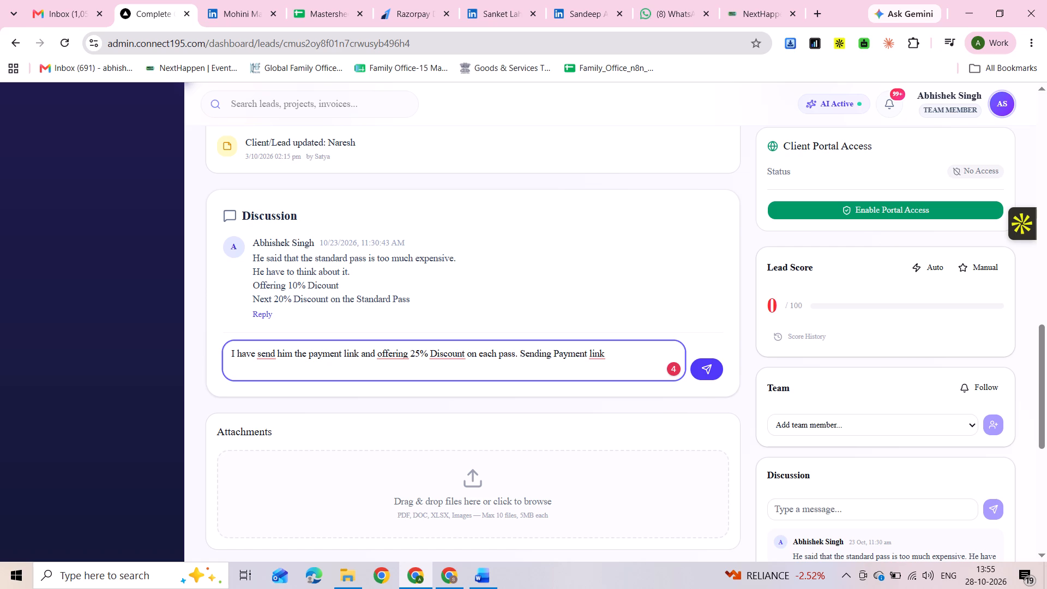
key(shift+Return)
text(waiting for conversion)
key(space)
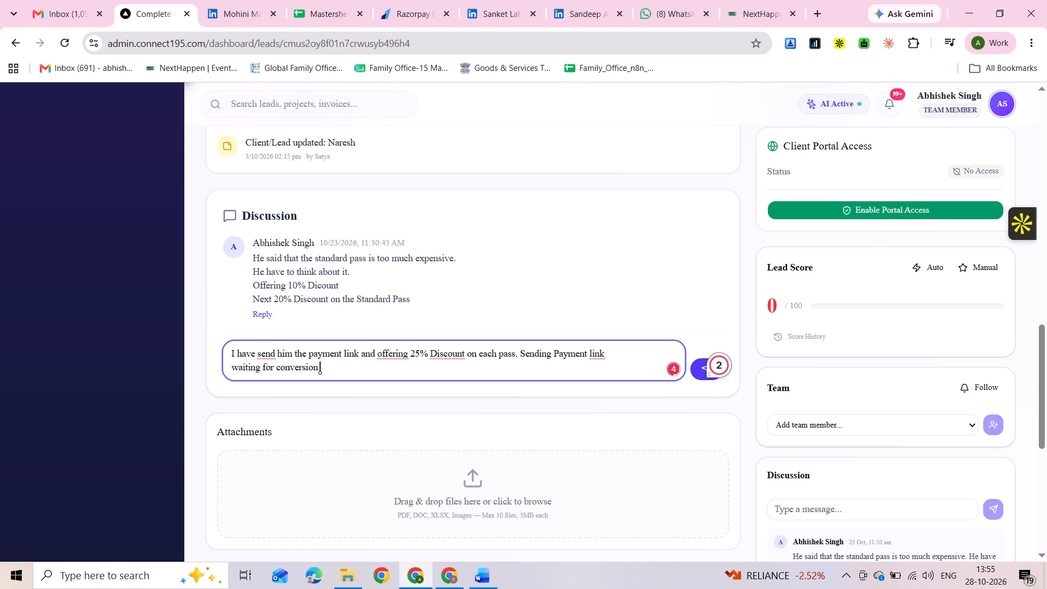
click(699, 366)
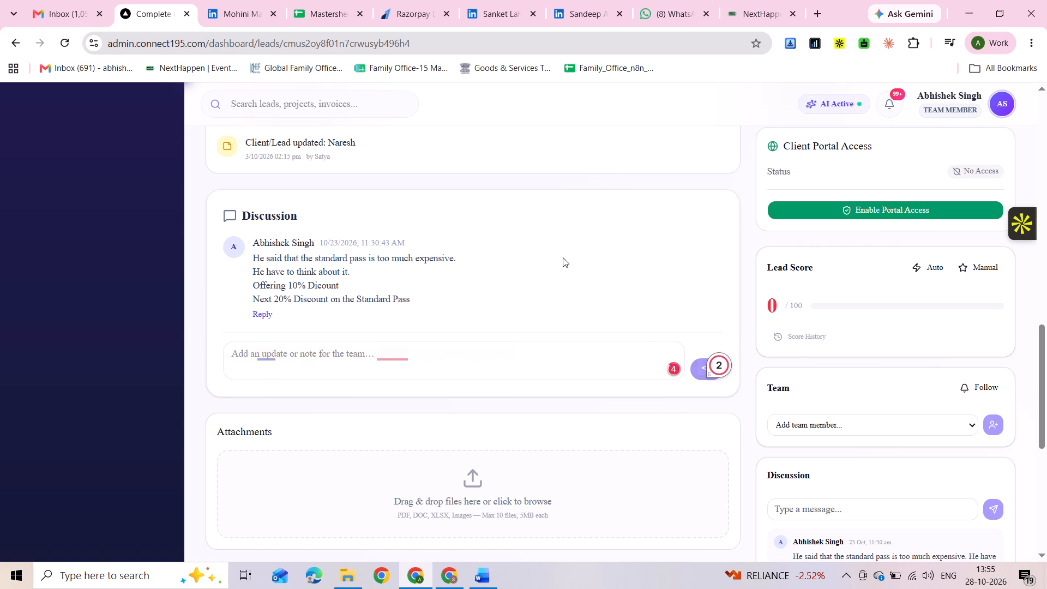
scroll(562, 256, up, 12)
scroll(423, 230, up, 1)
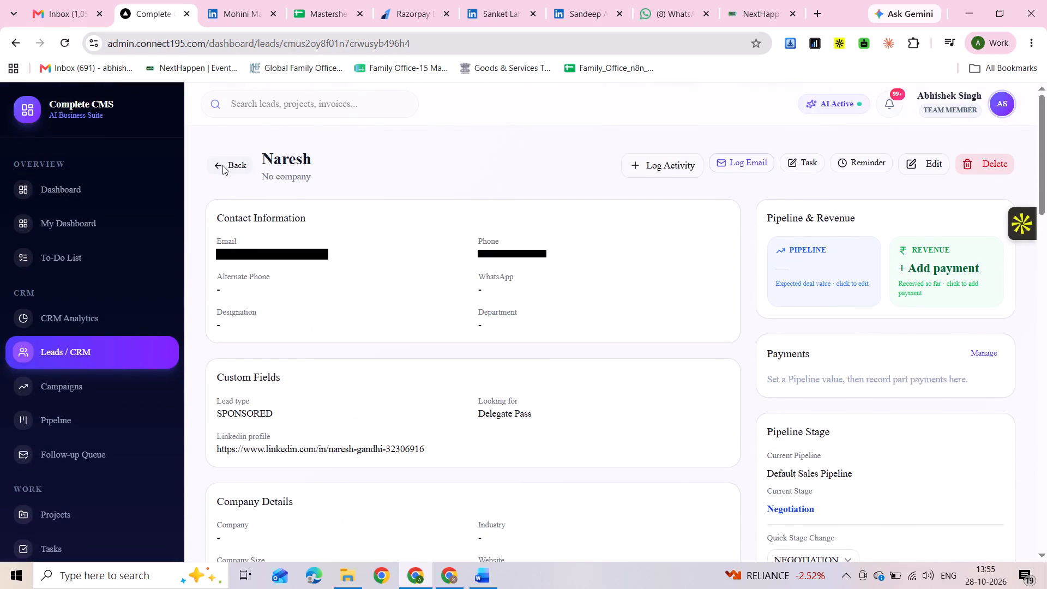
Go back from the open lead's record to the campaign's Negotiation leads and view the end of the list.
click(224, 167)
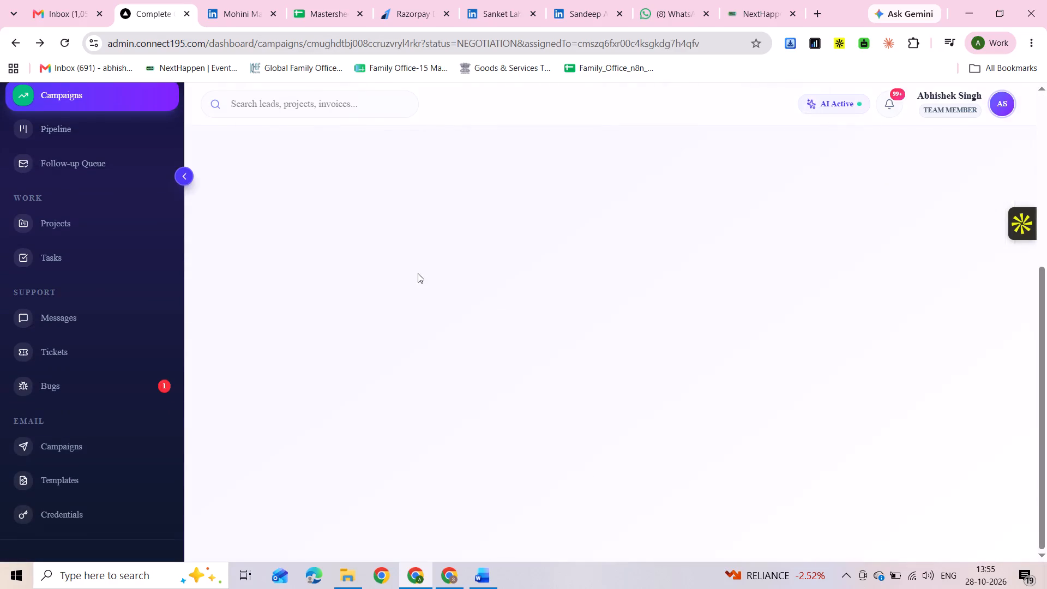
scroll(415, 327, down, 1)
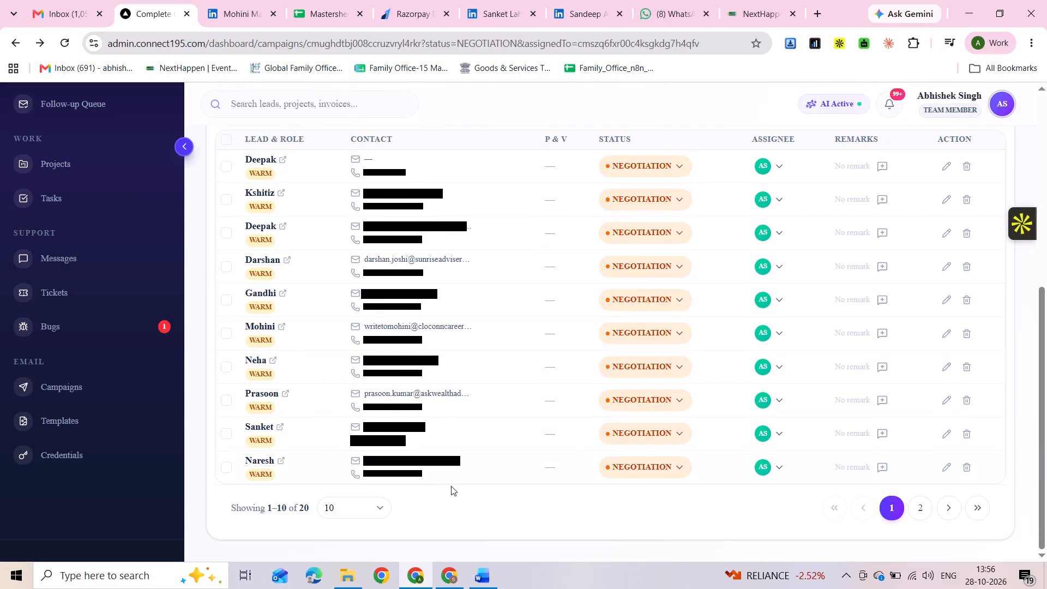
Set the Negotiation leads list to show 50 leads per page.
click(362, 510)
click(354, 525)
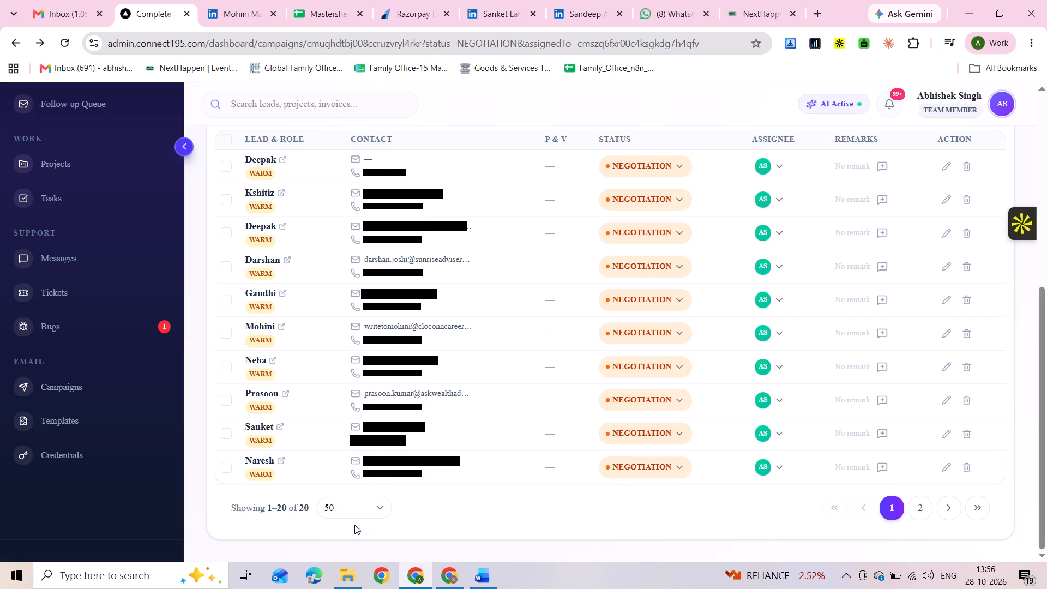
Open the lead record for Mukul and review the payment link and discount note in its Discussion section.
scroll(375, 496, down, 2)
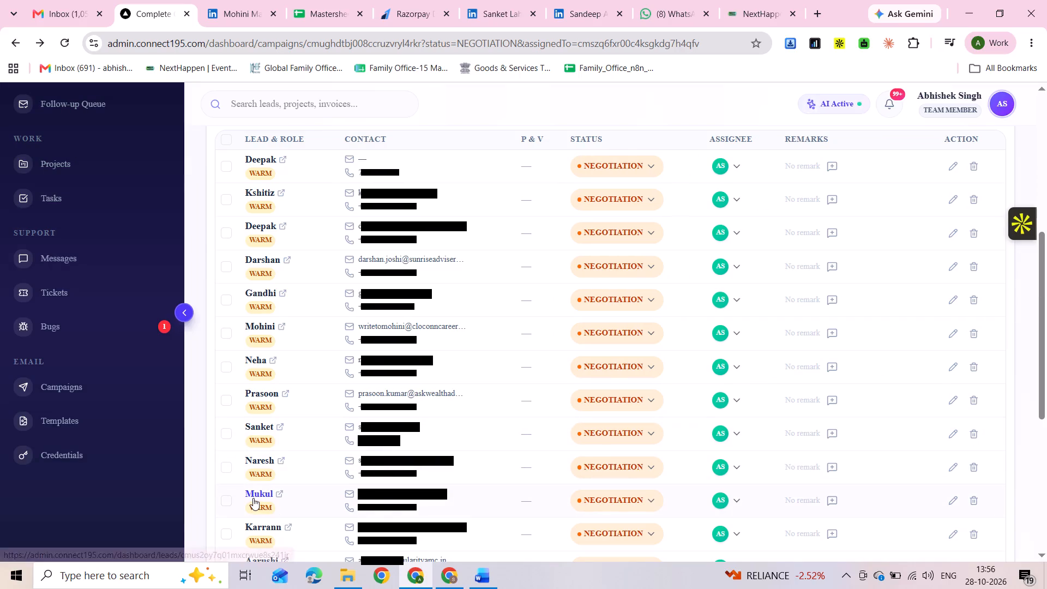
click(253, 497)
scroll(418, 403, down, 9)
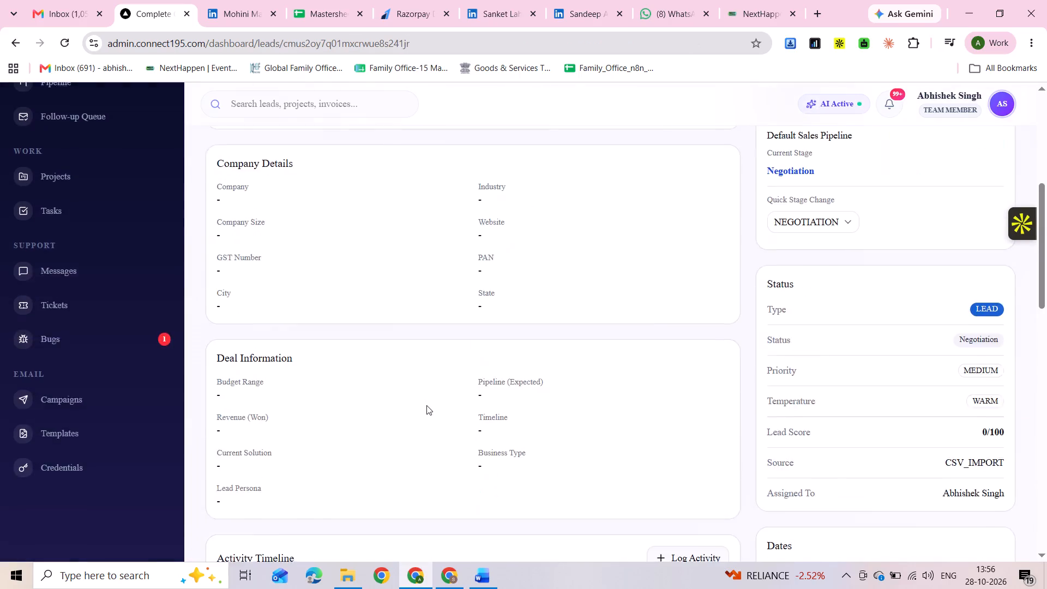
scroll(426, 406, down, 2)
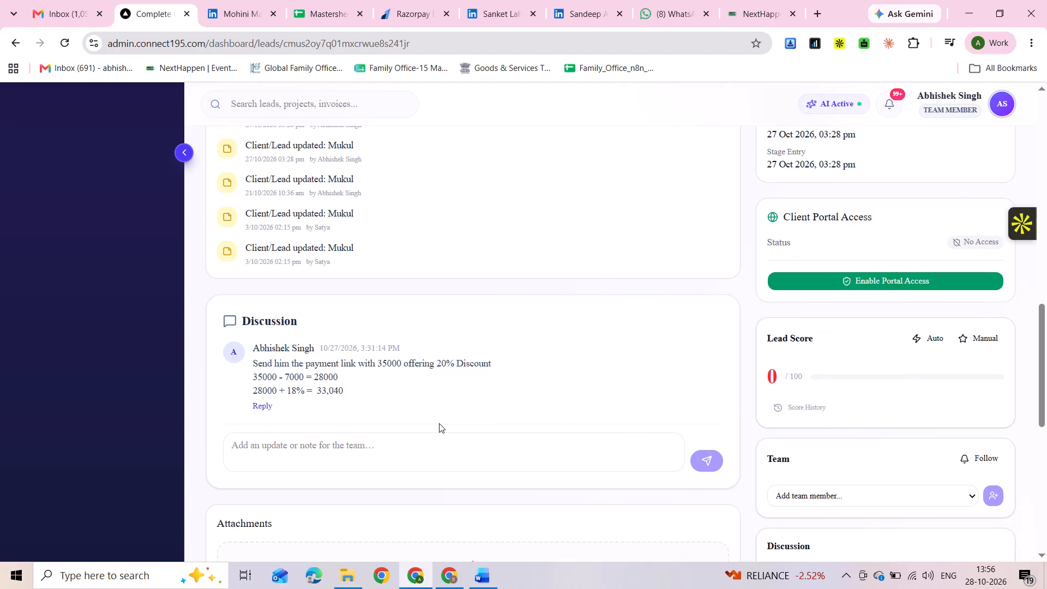
scroll(394, 361, up, 5)
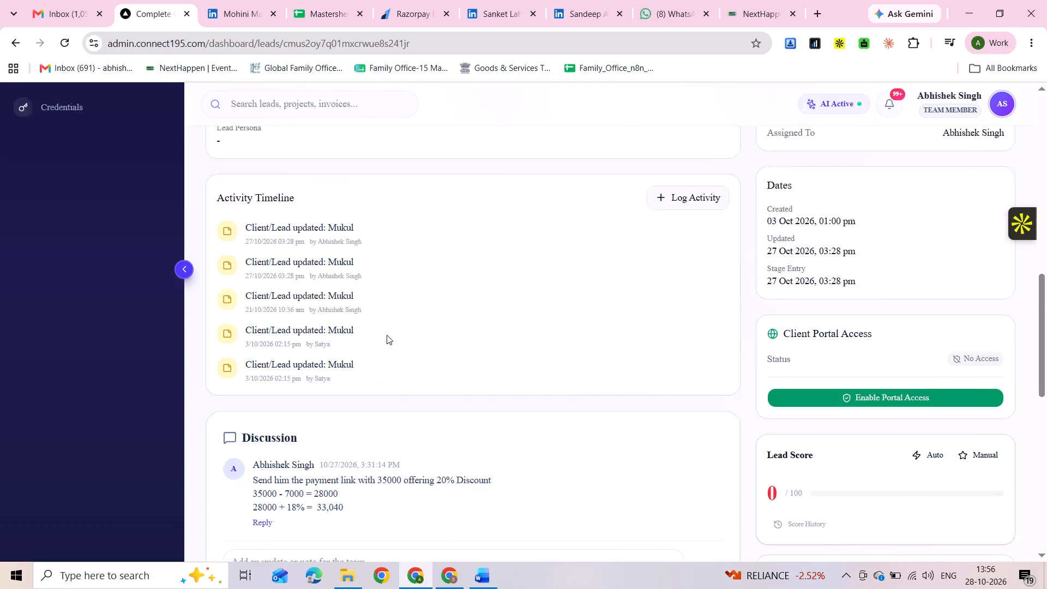
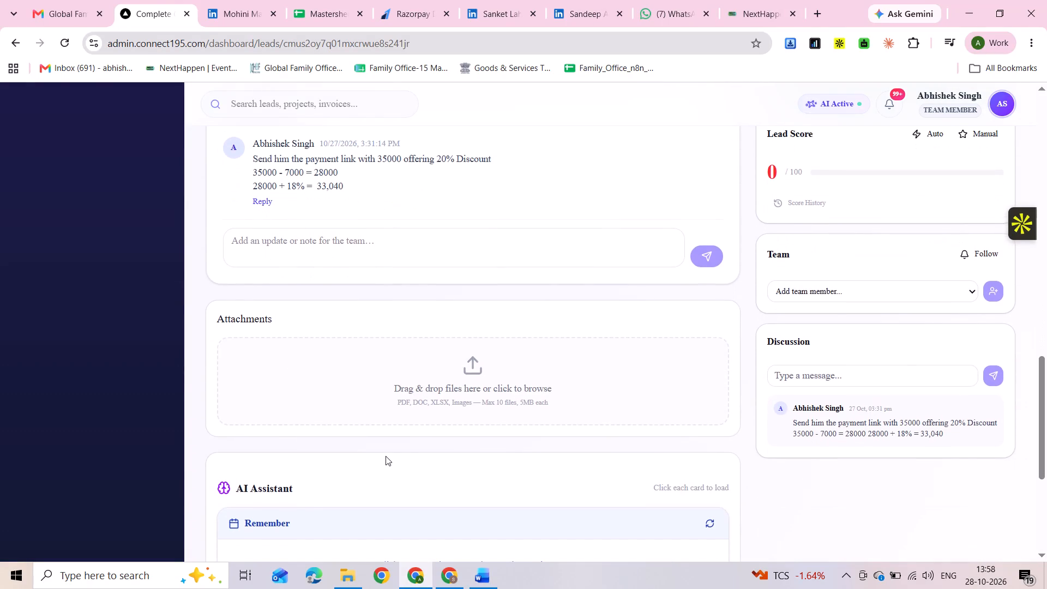
Change the open lead's pipeline stage to Meeting Scheduled.
scroll(386, 456, up, 5)
scroll(649, 366, up, 3)
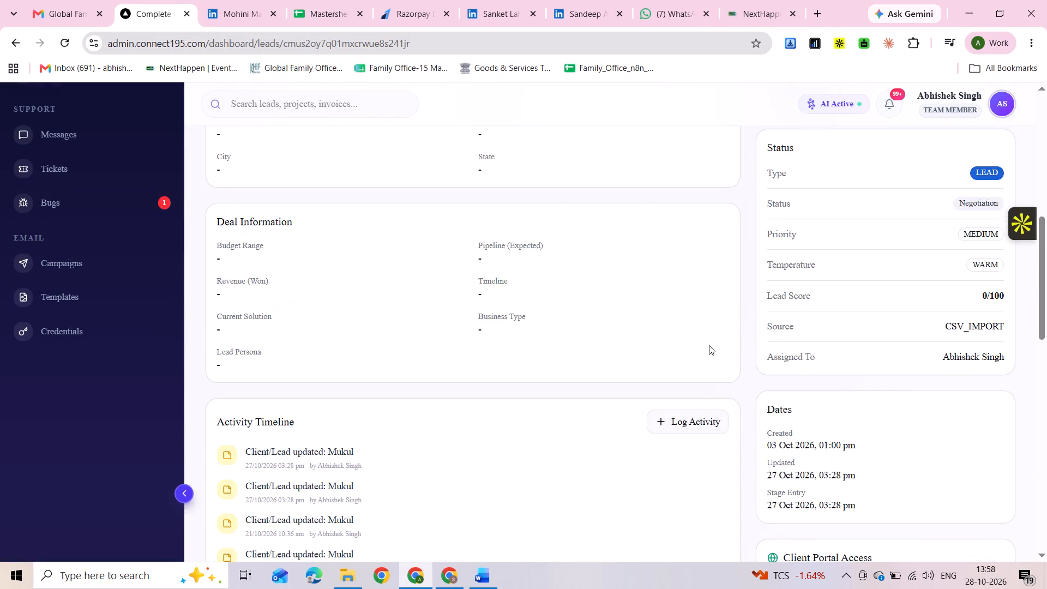
scroll(832, 263, up, 3)
click(808, 283)
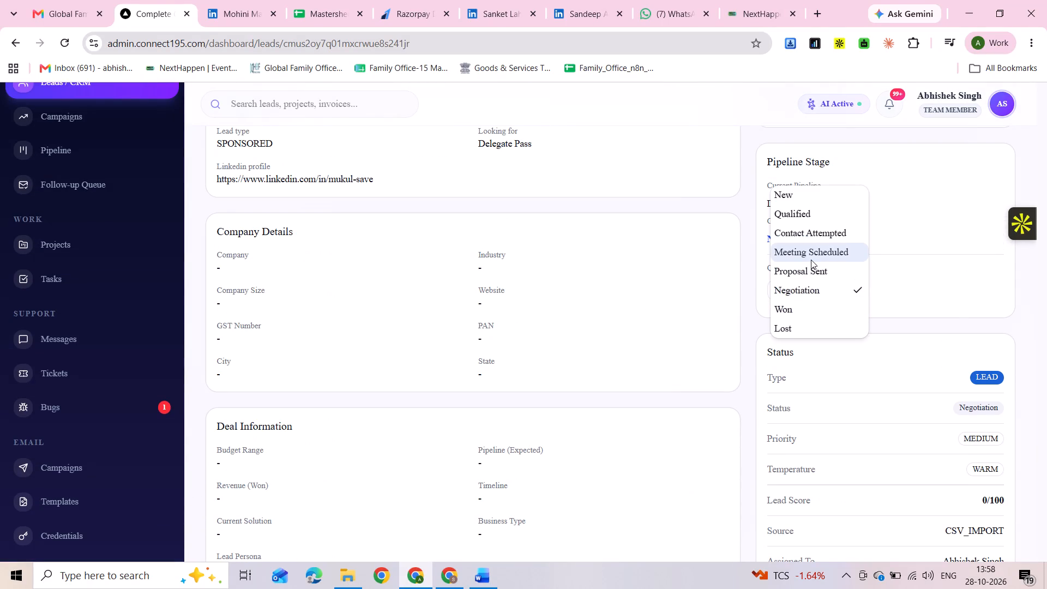
click(811, 259)
Go back from the open lead's record to the campaign's leads list.
scroll(720, 312, up, 5)
scroll(479, 267, up, 5)
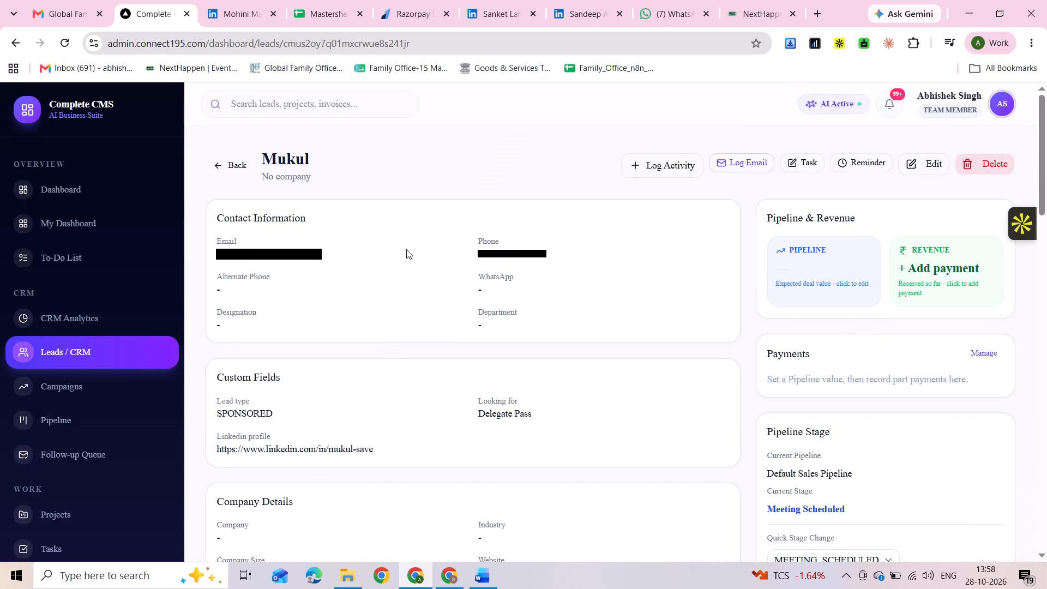
click(226, 176)
click(236, 155)
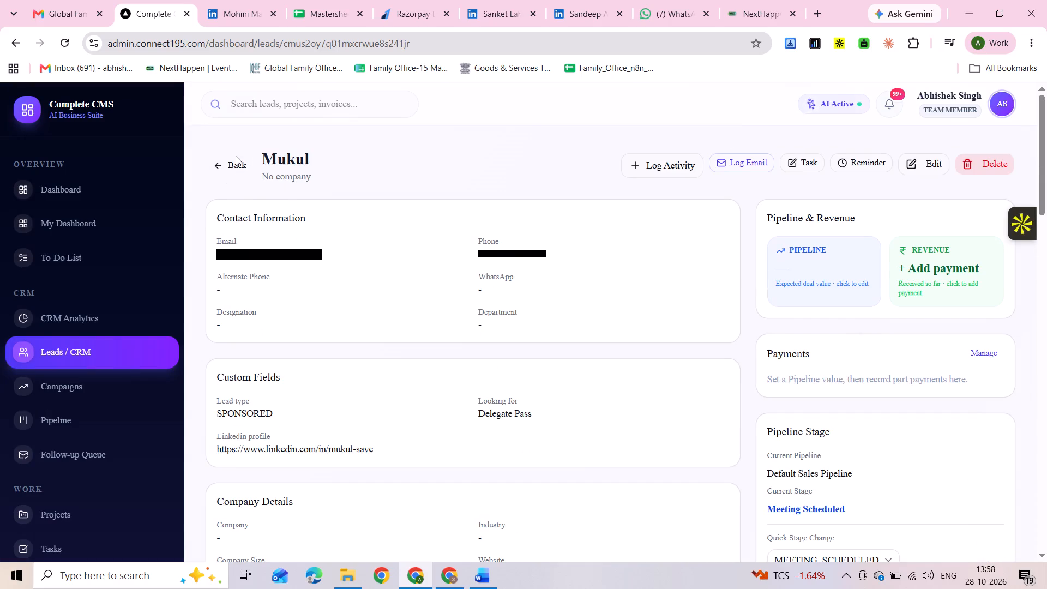
Return from the open lead's record to the campaign's Negotiation leads and show 50 leads per page.
click(231, 167)
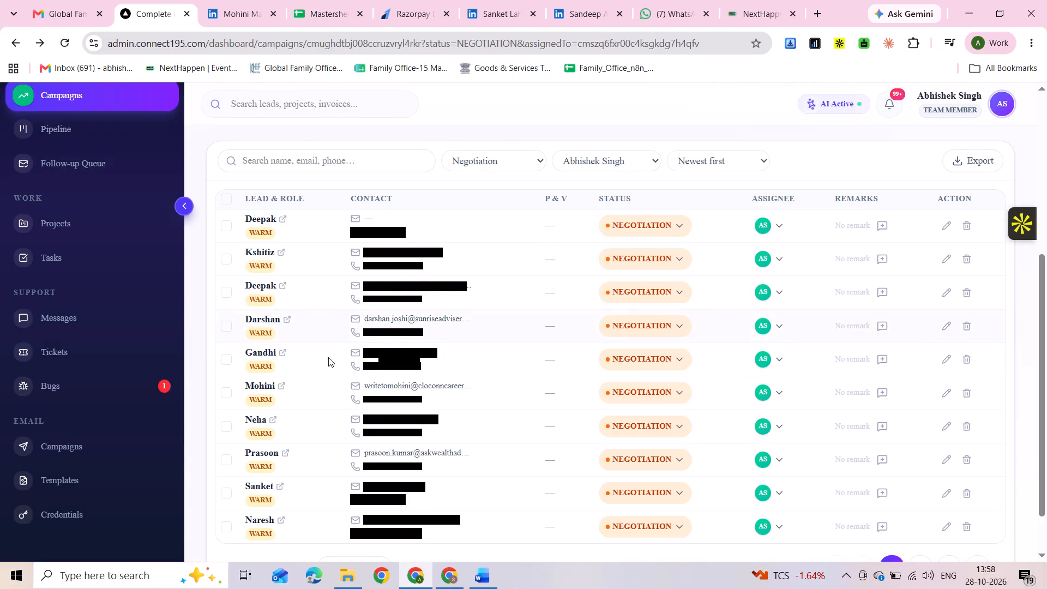
scroll(278, 485, down, 1)
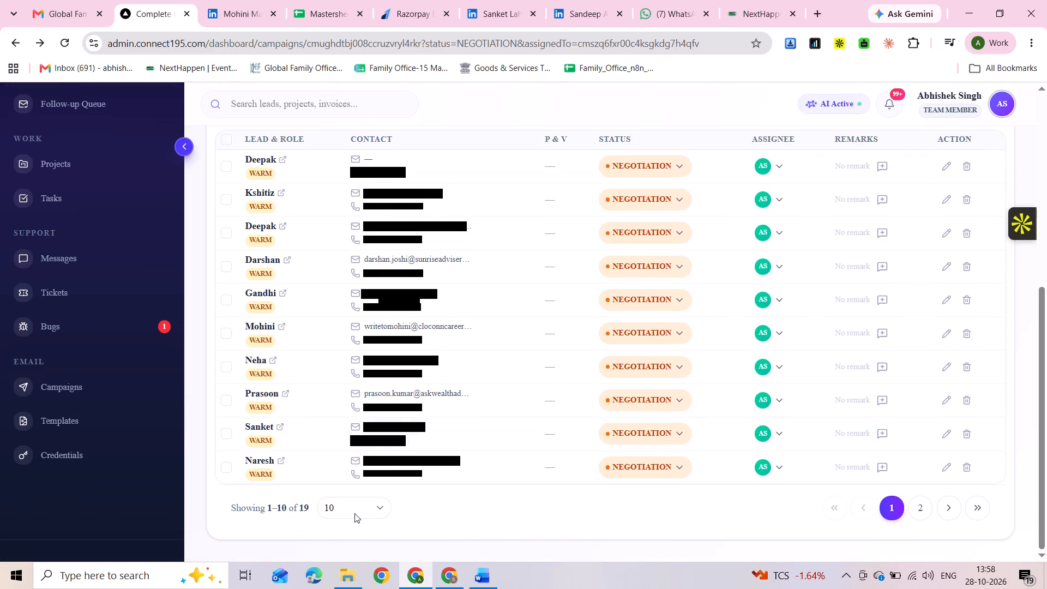
click(355, 512)
click(352, 526)
scroll(335, 477, down, 9)
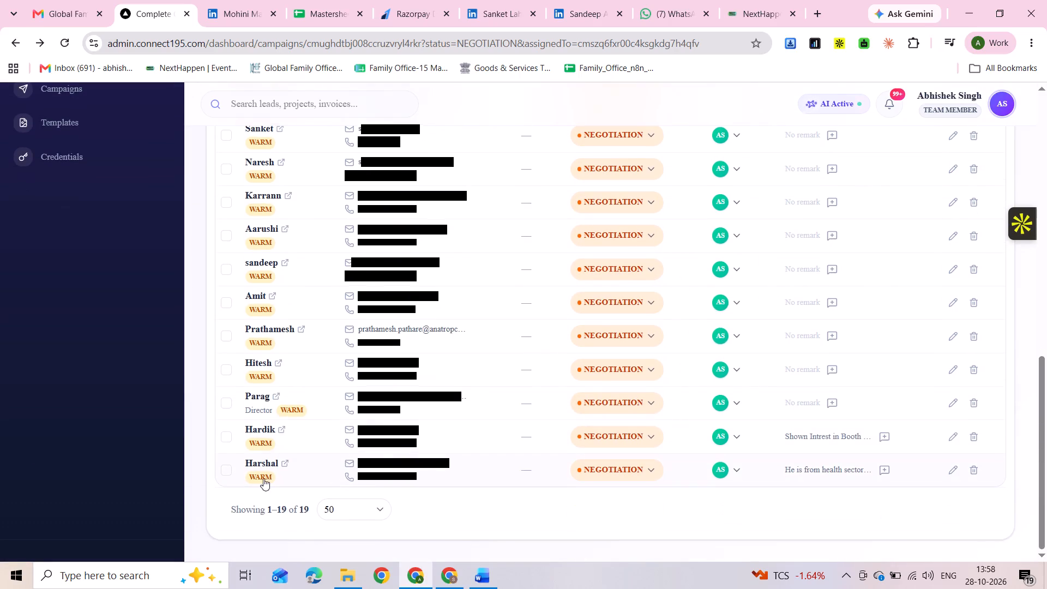
Open the record of Harshal, the last lead in the list, and review its details, activity timeline and discussion notes.
click(265, 463)
scroll(418, 421, down, 11)
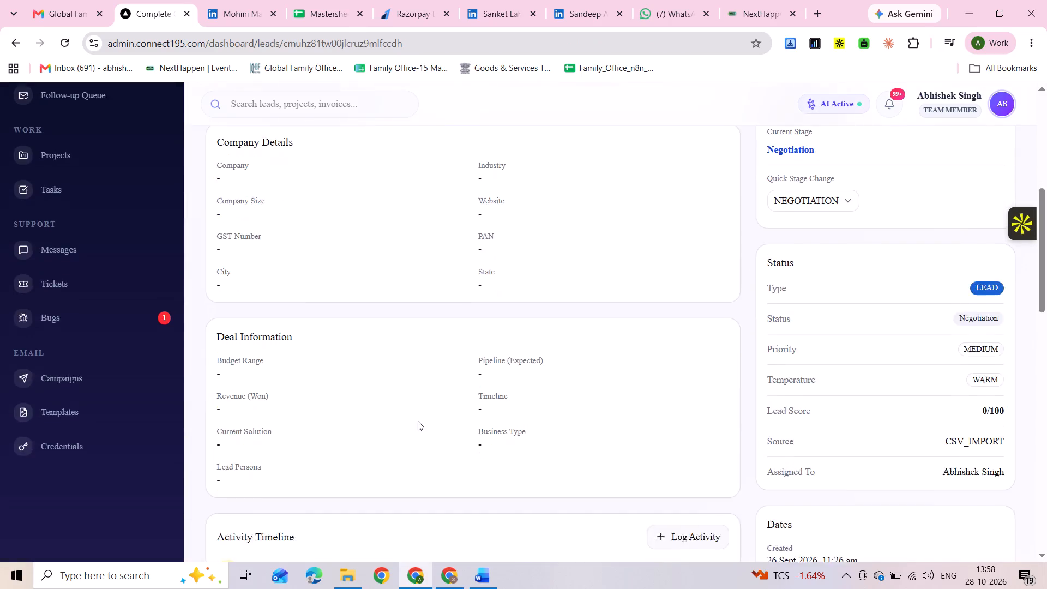
scroll(418, 421, down, 2)
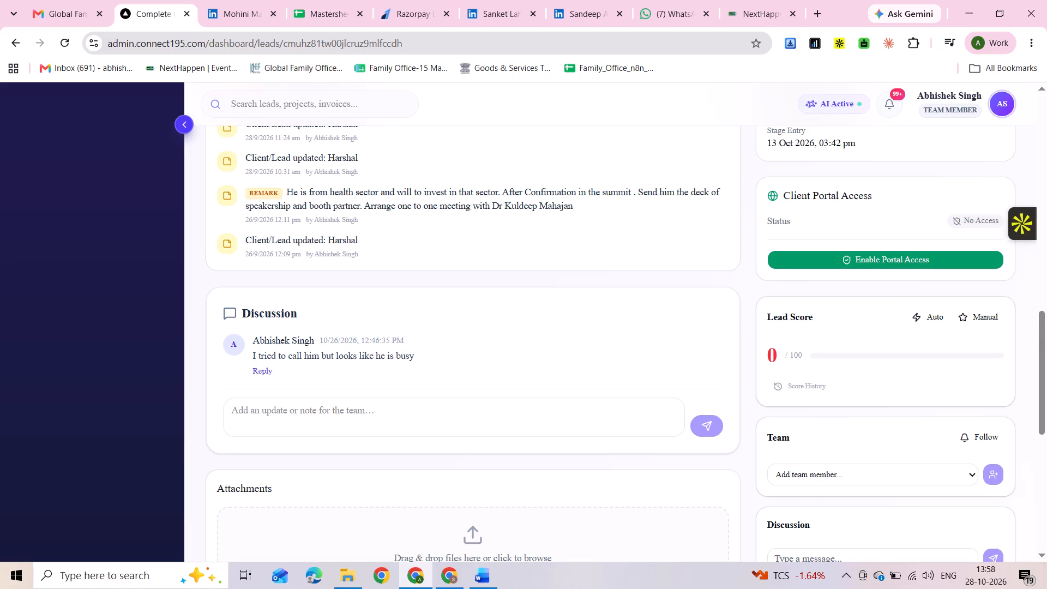
scroll(418, 421, up, 8)
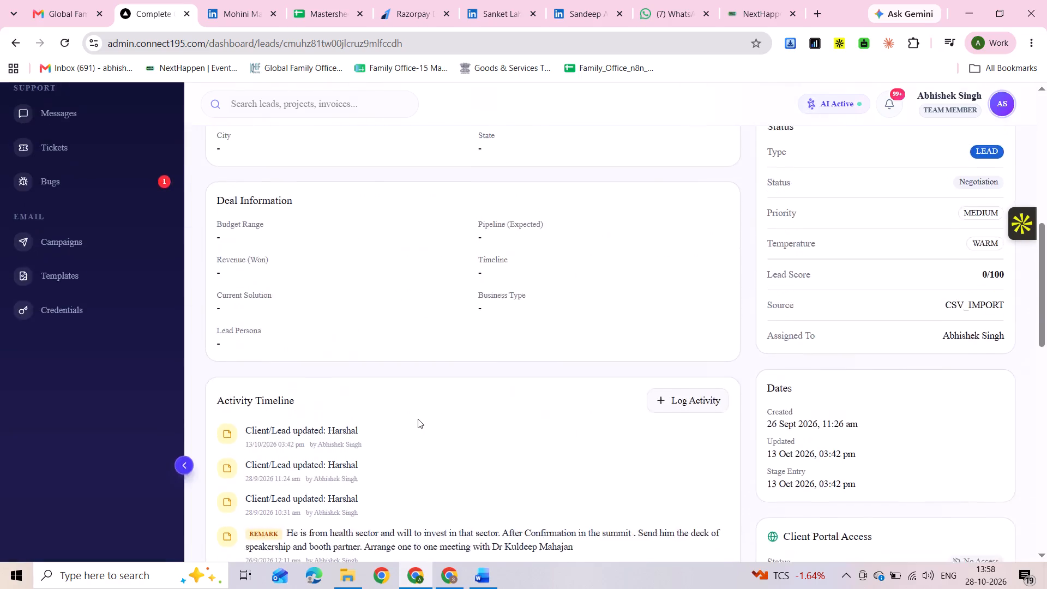
scroll(418, 419, up, 8)
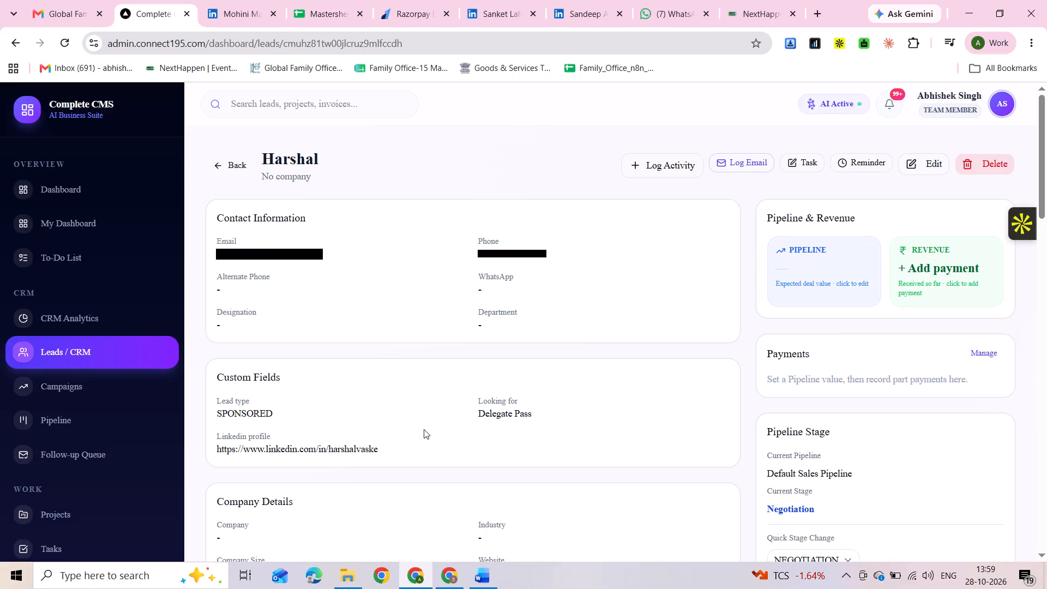
scroll(416, 430, down, 12)
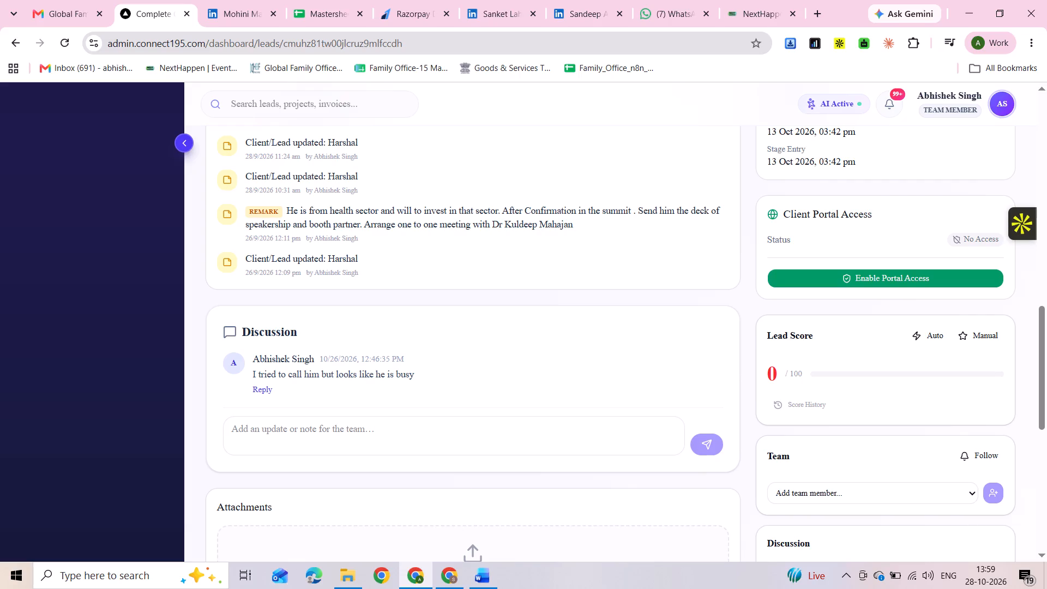
scroll(346, 431, up, 11)
scroll(230, 158, up, 5)
Go back to the campaign's Negotiation leads and set the list to 50 leads per page again.
click(225, 166)
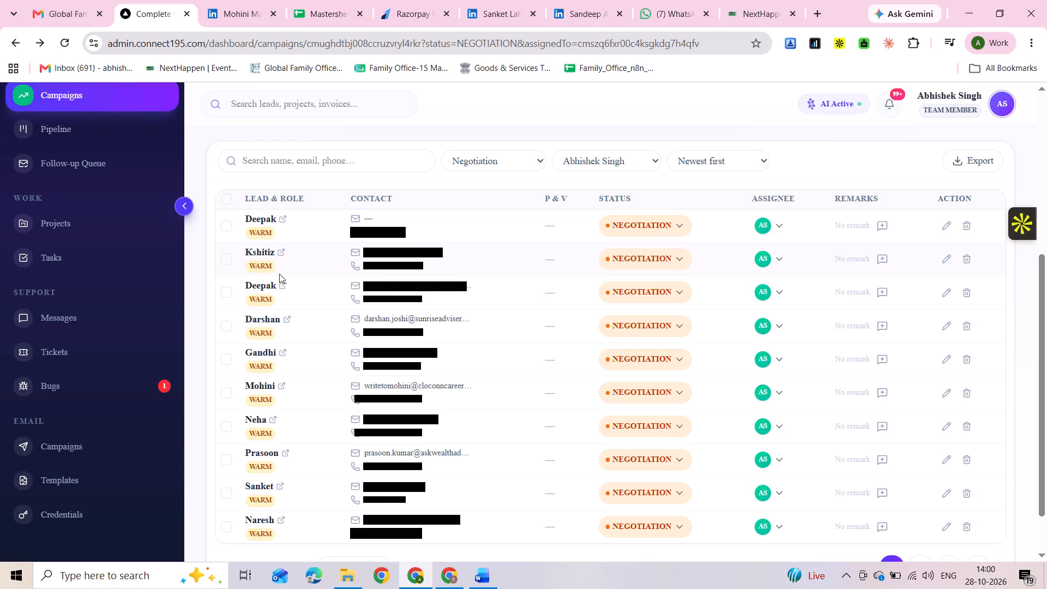
scroll(277, 259, down, 5)
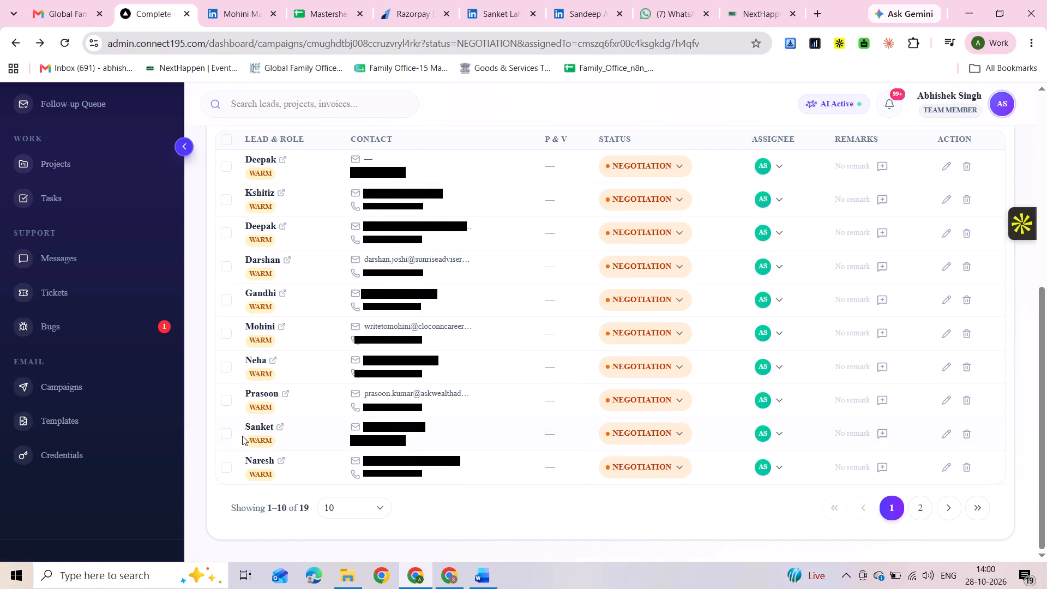
click(358, 507)
click(353, 531)
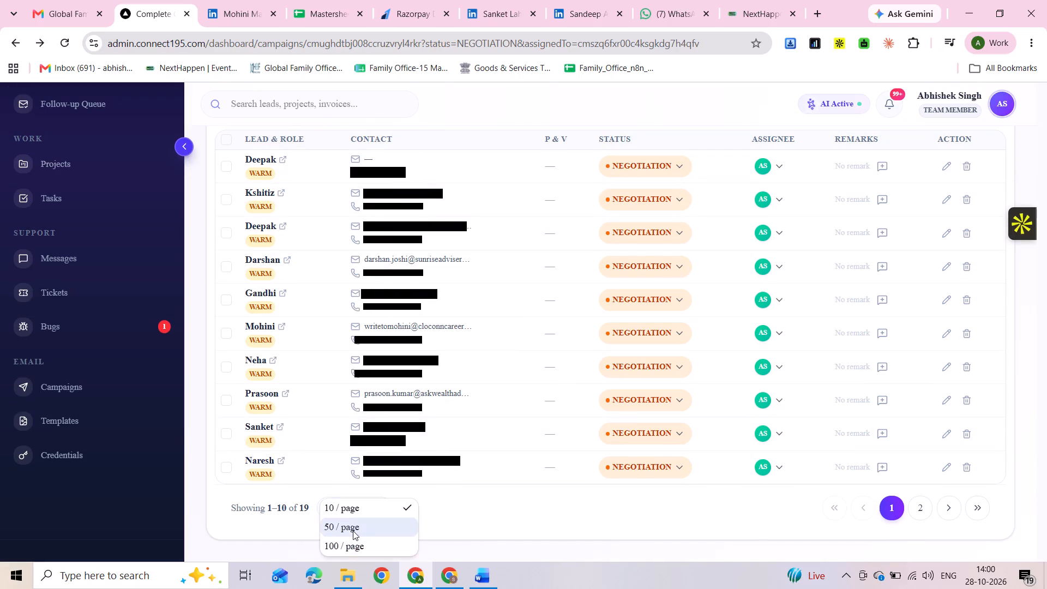
scroll(330, 464, down, 4)
scroll(273, 503, down, 4)
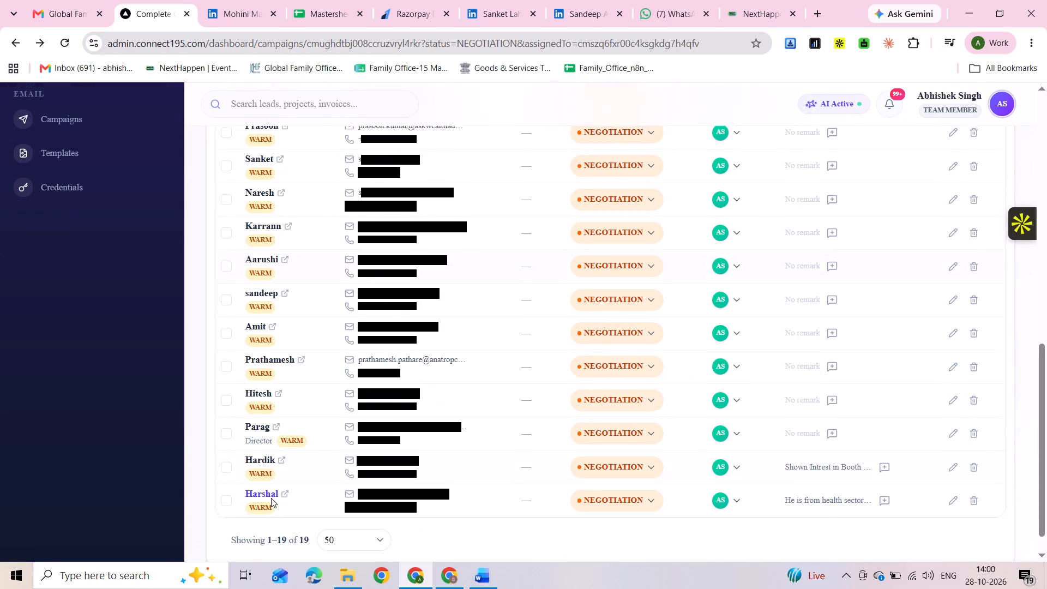
Open Hardik's lead record and review its activity timeline, discussion notes, custom fields and contact information.
click(259, 458)
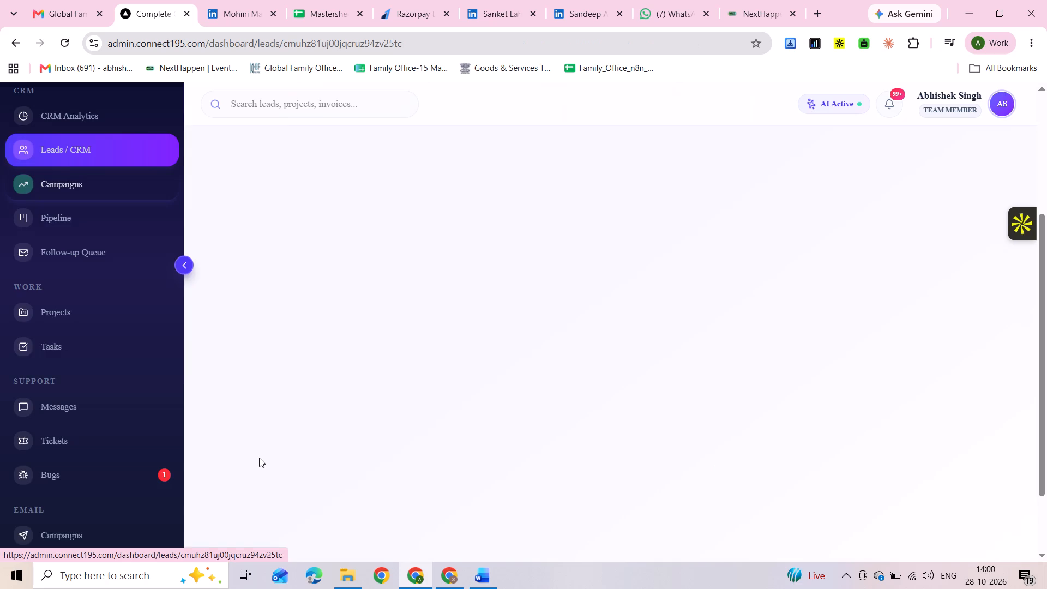
scroll(370, 392, down, 13)
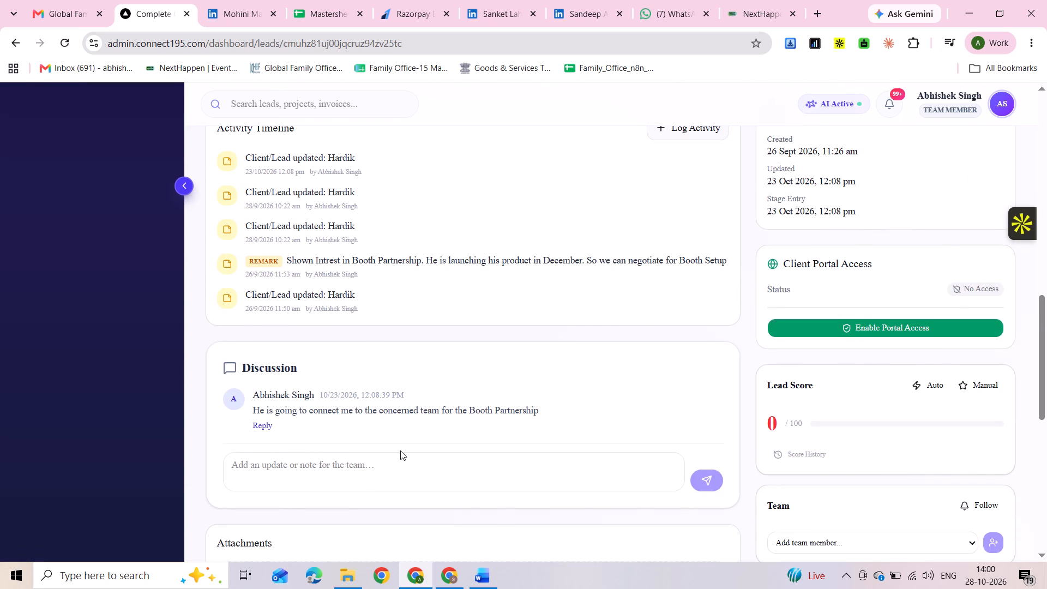
scroll(400, 450, up, 9)
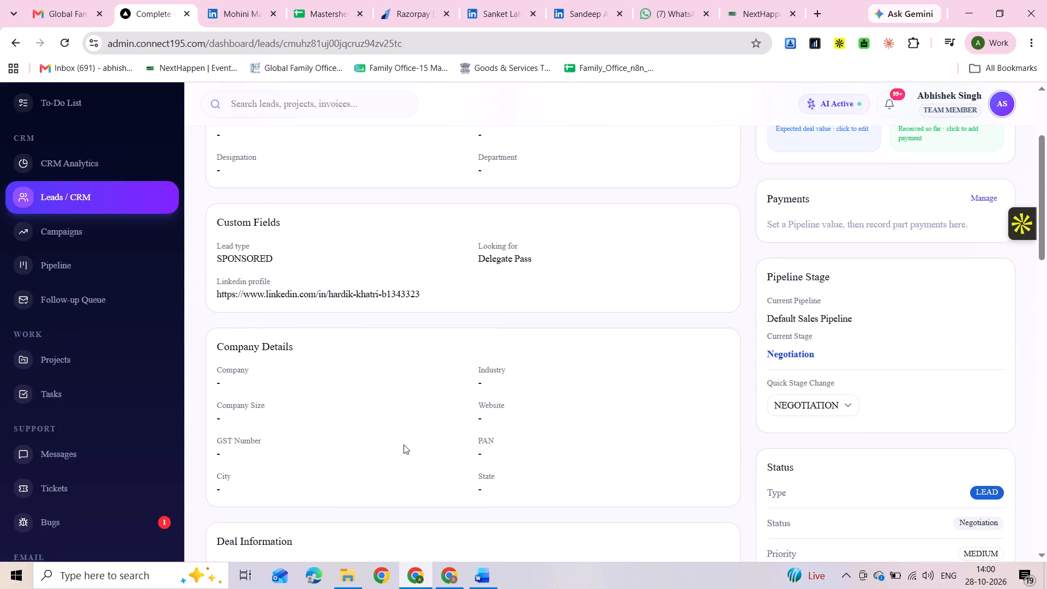
scroll(404, 444, up, 4)
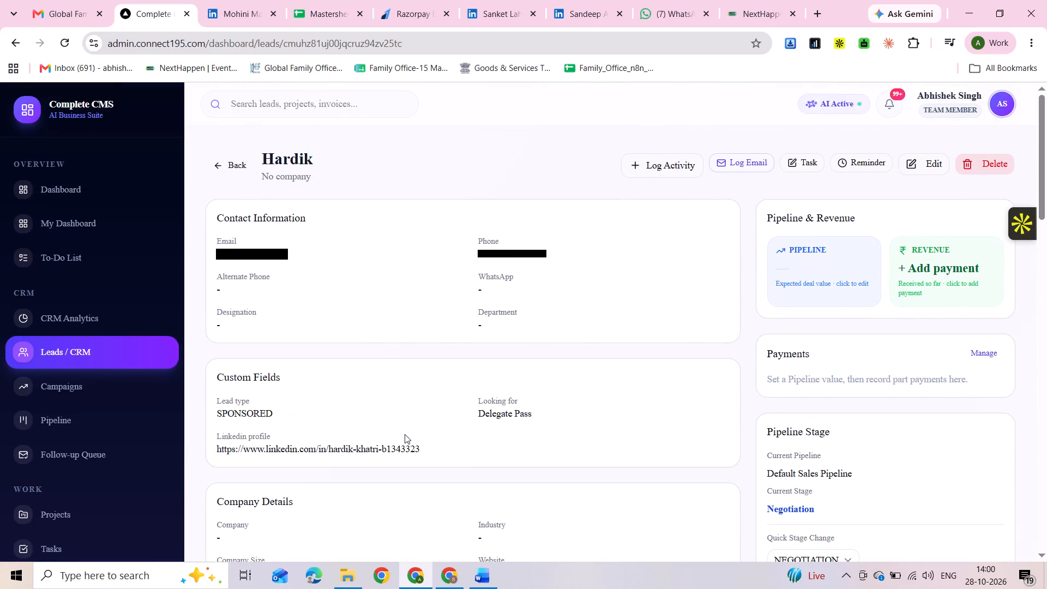
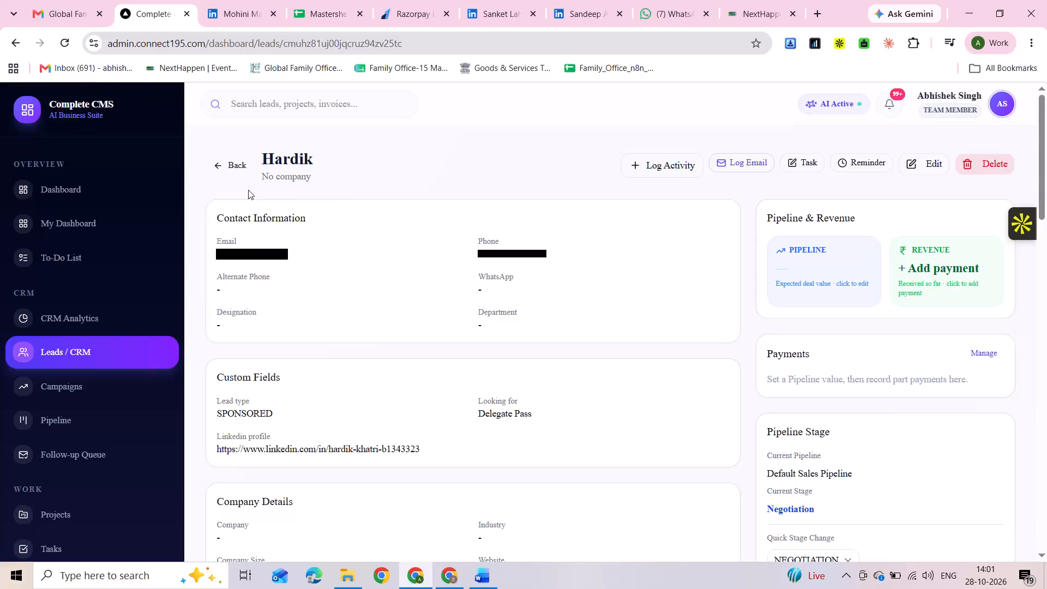
Return from Hardik's record to the campaign's Negotiation leads and show 50 leads per page.
click(225, 169)
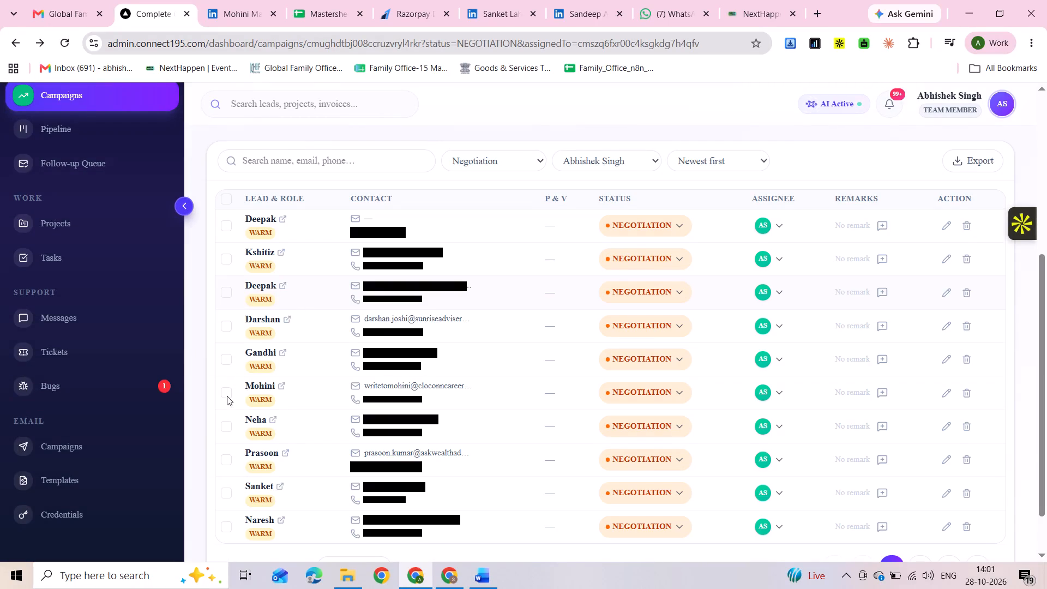
scroll(266, 551, up, 1)
scroll(268, 550, down, 5)
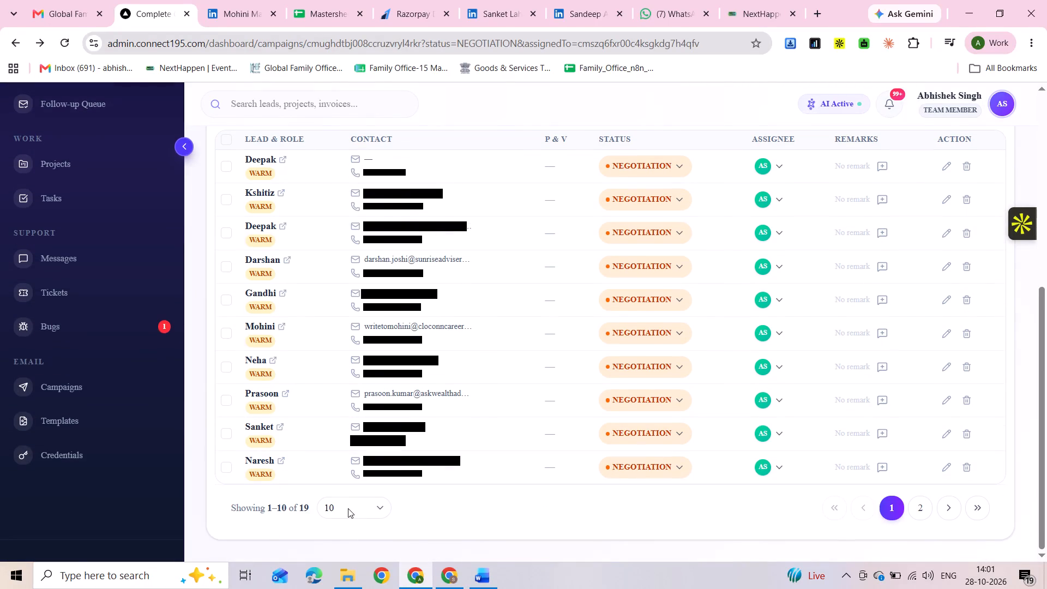
click(348, 508)
click(354, 530)
Open Parag's lead record and review its company details, deal information, activity timeline, custom fields and contact information.
scroll(260, 516, down, 4)
double_click(256, 423)
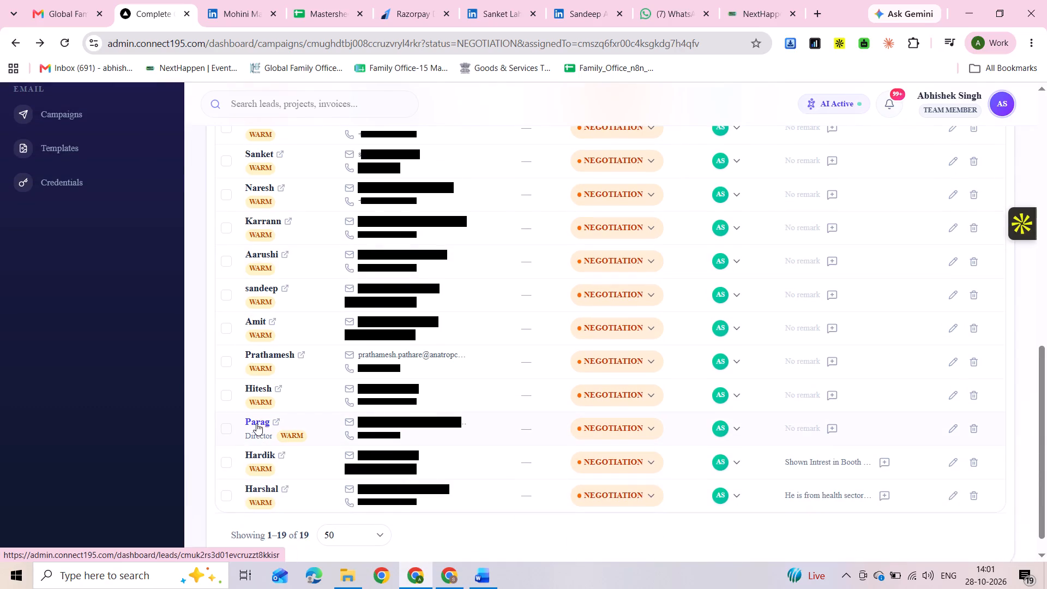
scroll(429, 395, down, 5)
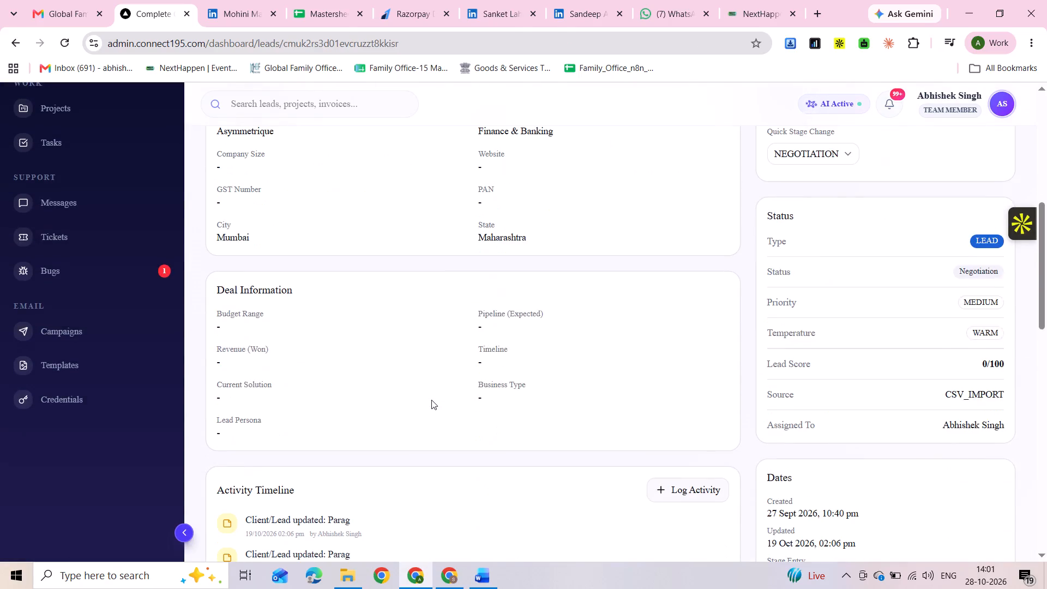
scroll(431, 400, down, 6)
scroll(460, 435, up, 10)
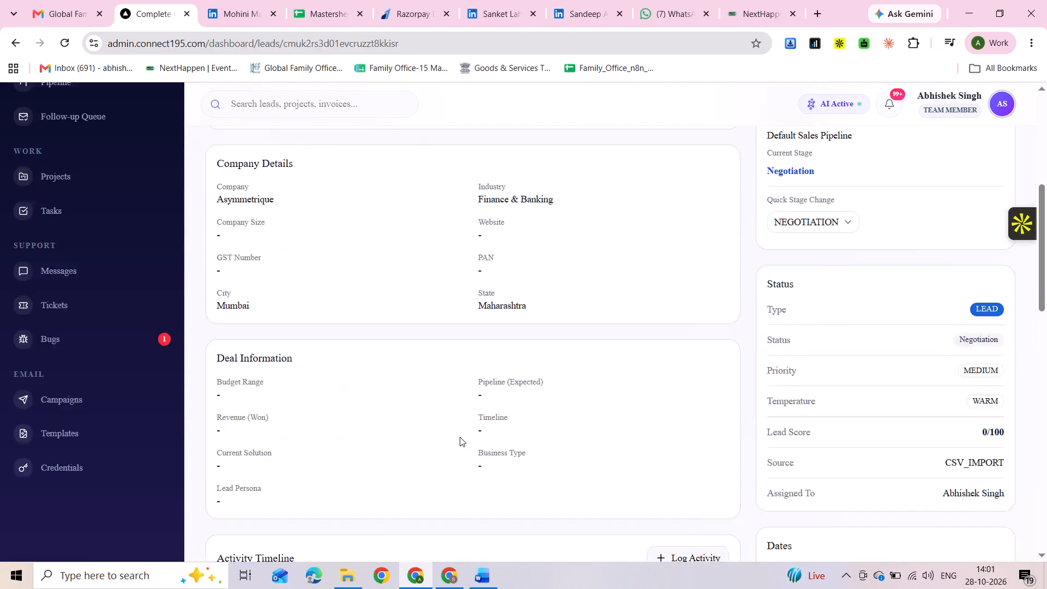
scroll(460, 437, up, 3)
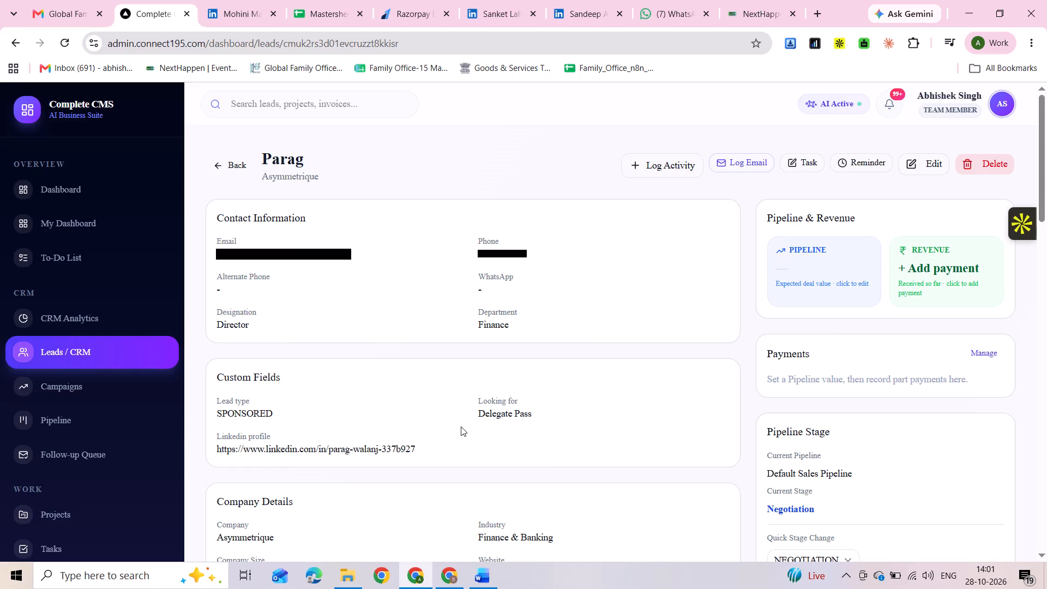
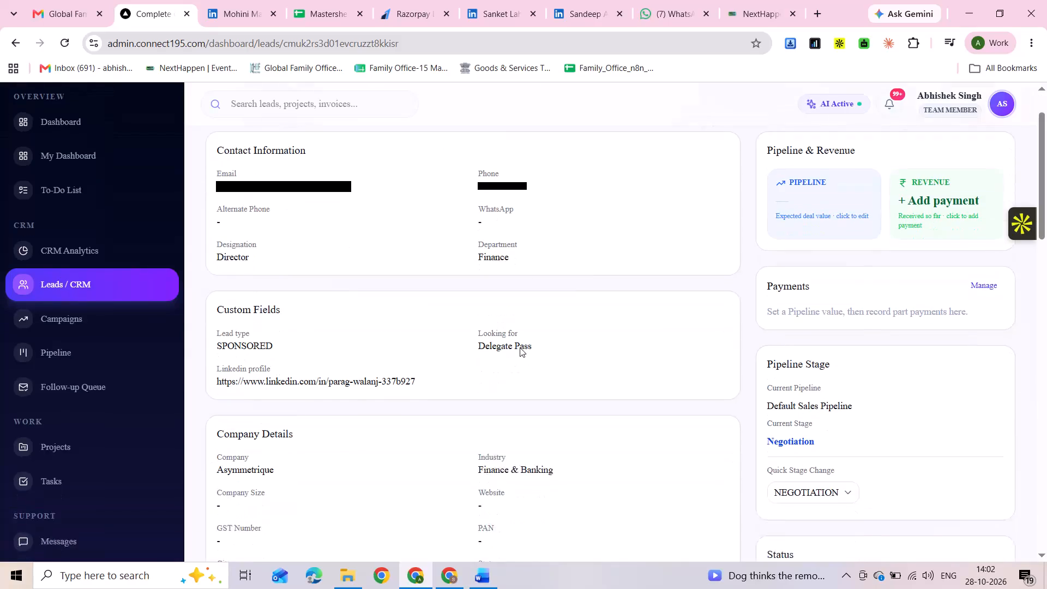
Change Parag's pipeline stage to Lost on the lead record.
scroll(519, 364, down, 1)
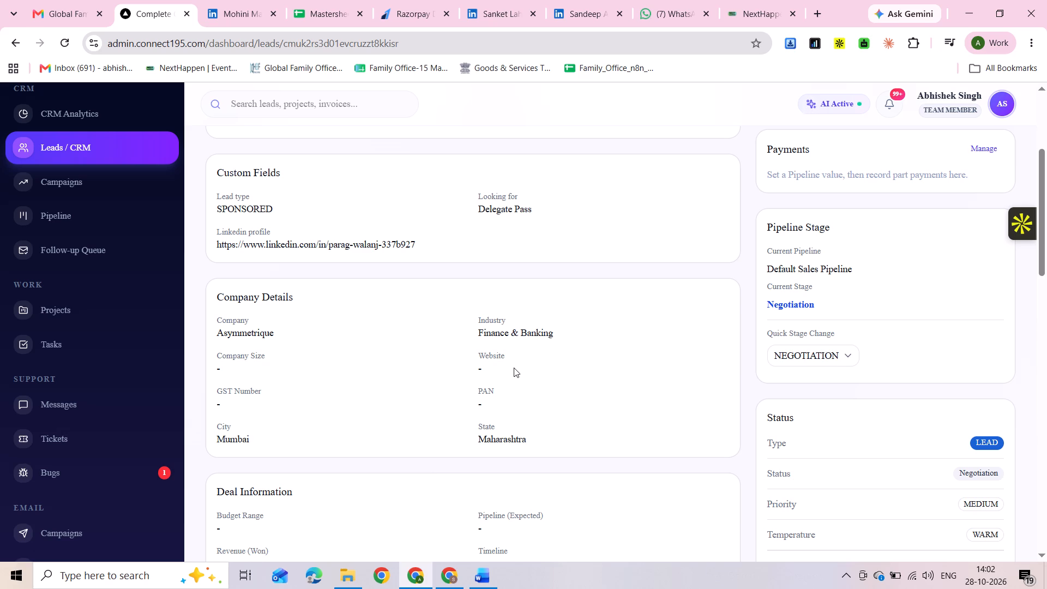
click(813, 351)
double_click(797, 389)
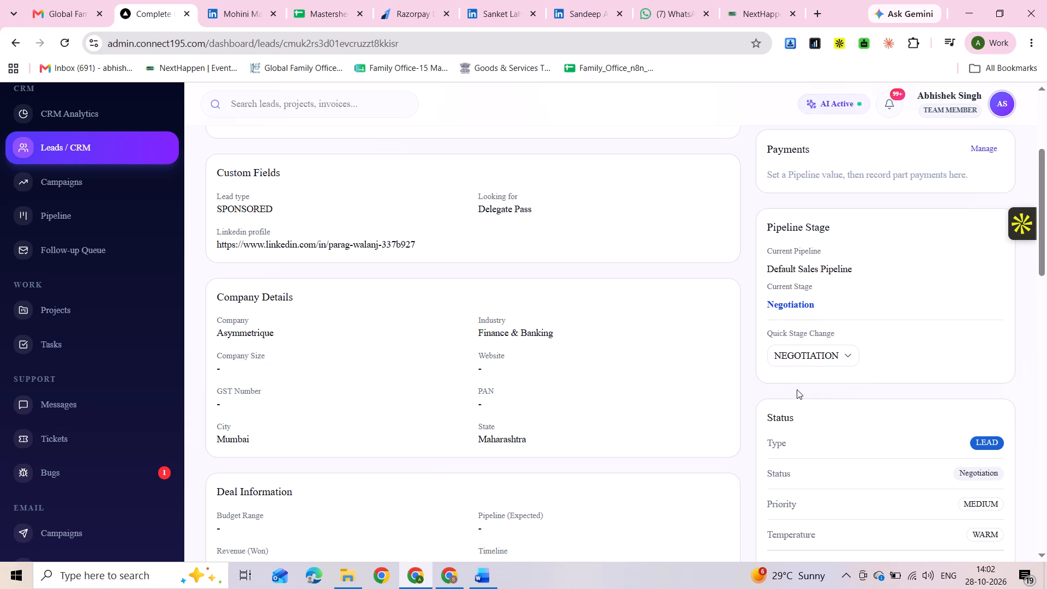
scroll(633, 375, up, 5)
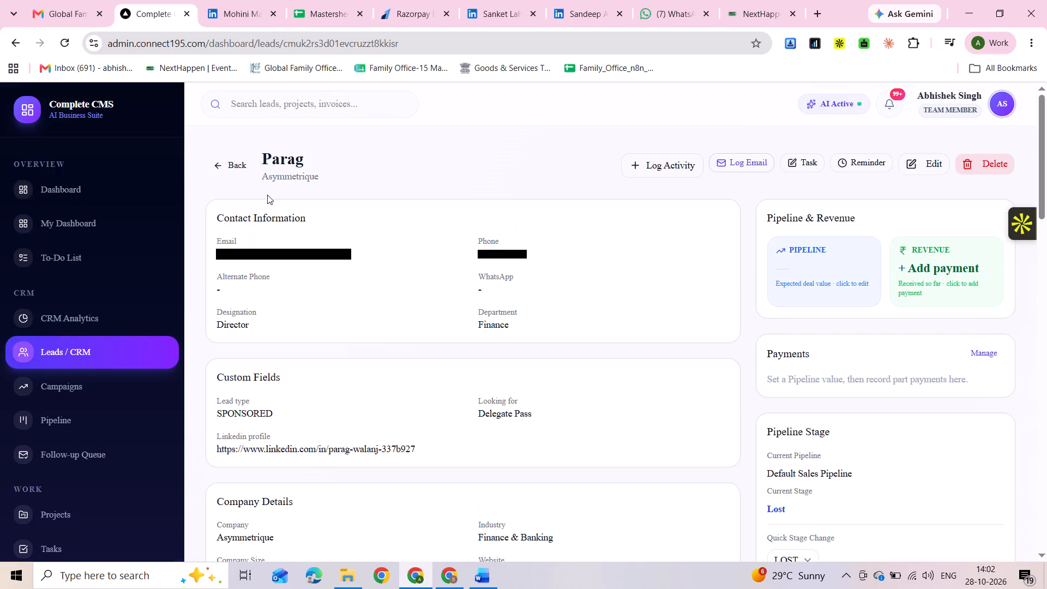
Post the discussion note "Not available at that time" on Parag's lead record.
scroll(469, 317, down, 6)
scroll(404, 372, down, 5)
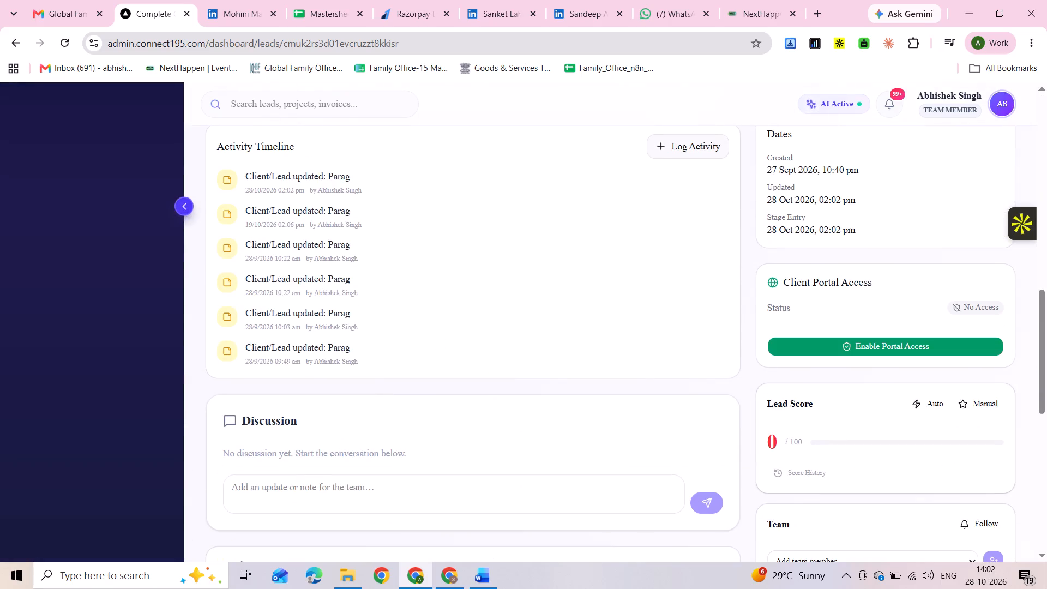
click(308, 496)
text(Not available at that time)
key(Return)
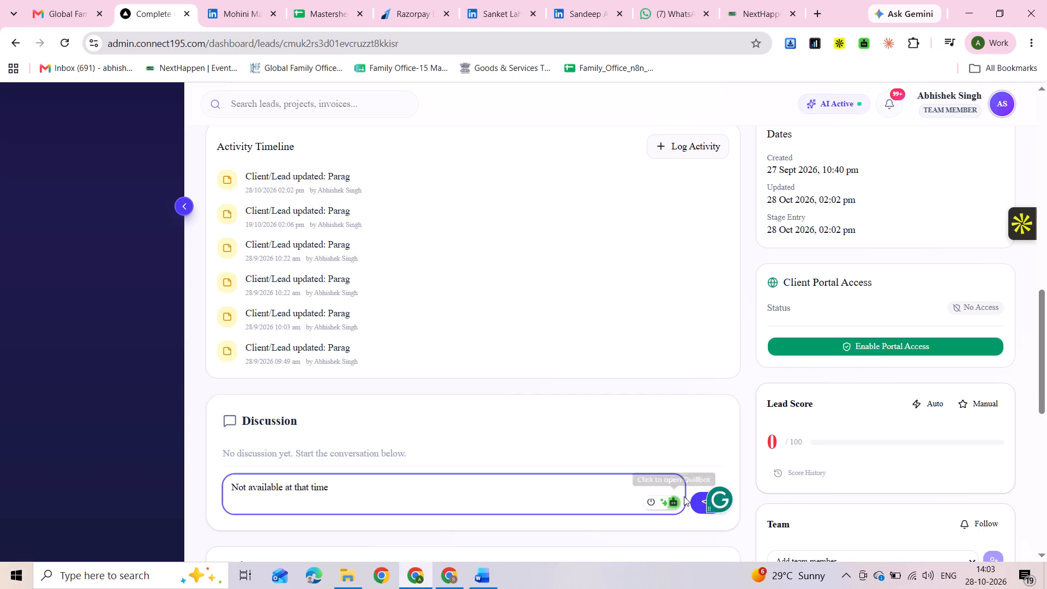
click(701, 499)
Return from Parag's record to the campaign's Negotiation leads and show 50 leads per page.
scroll(515, 375, up, 7)
scroll(489, 304, up, 3)
scroll(373, 251, up, 3)
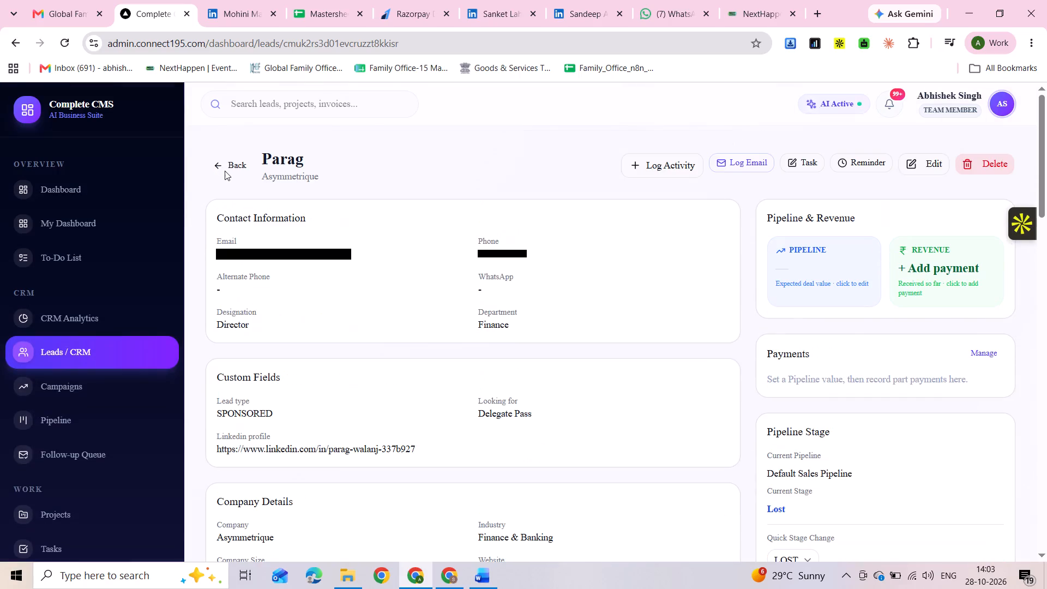
click(224, 169)
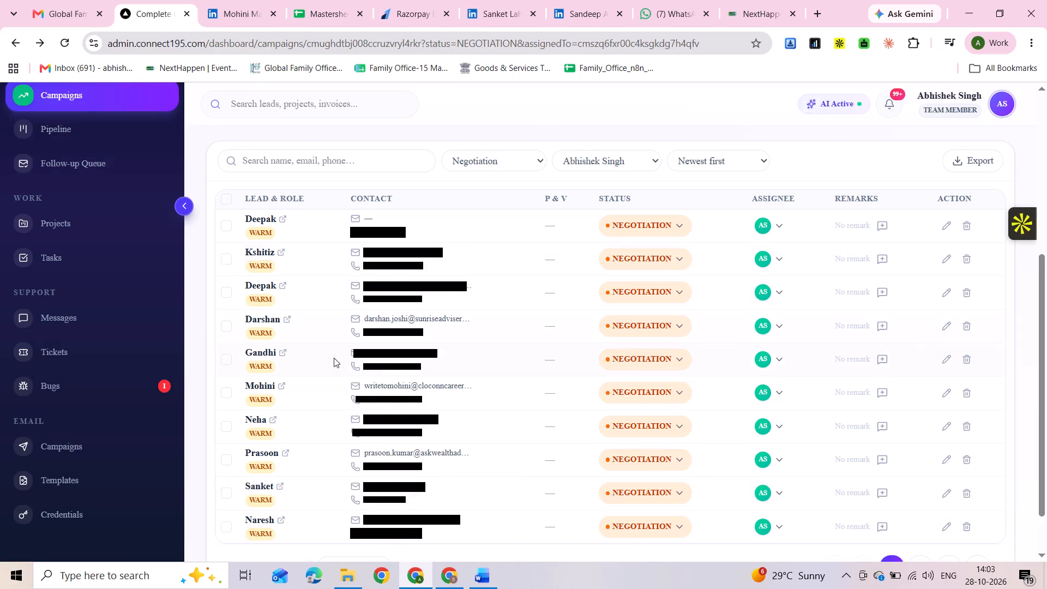
scroll(286, 363, down, 1)
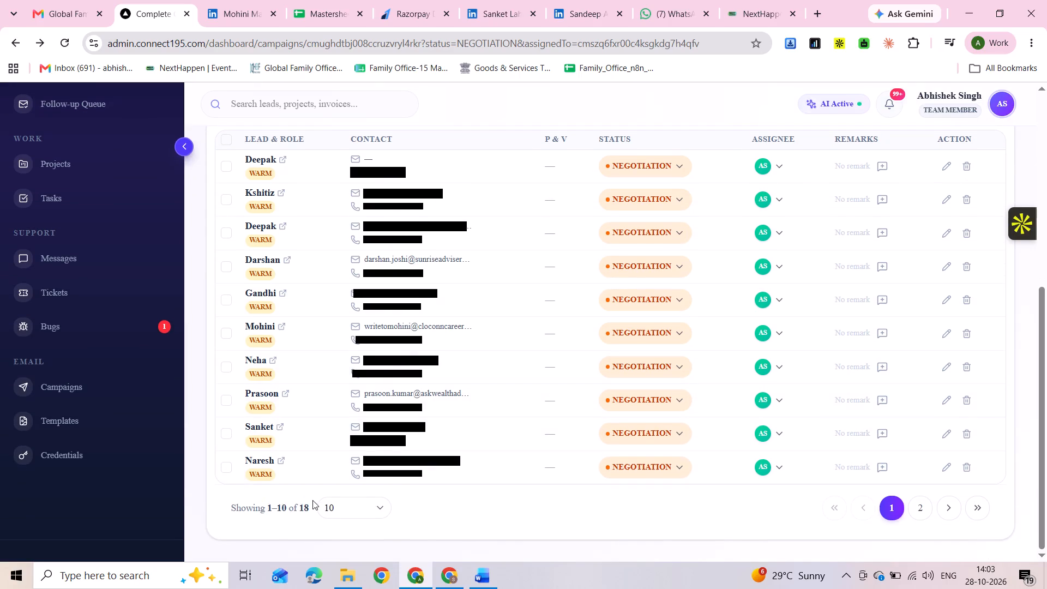
click(332, 510)
click(341, 532)
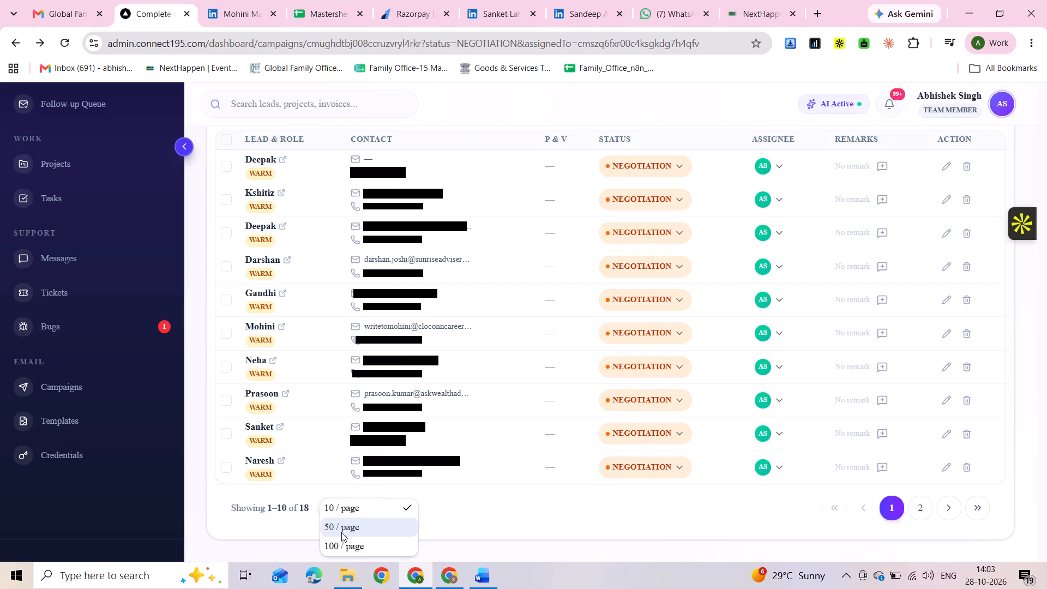
Look through the full list of Negotiation leads, checking their names, statuses and remarks.
scroll(350, 501, down, 4)
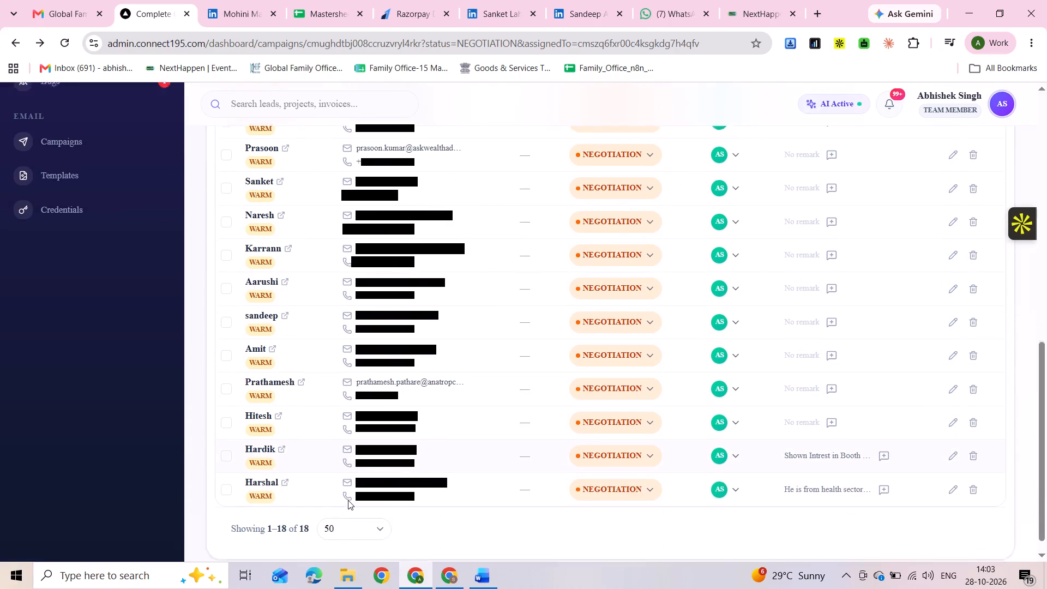
scroll(334, 489, up, 1)
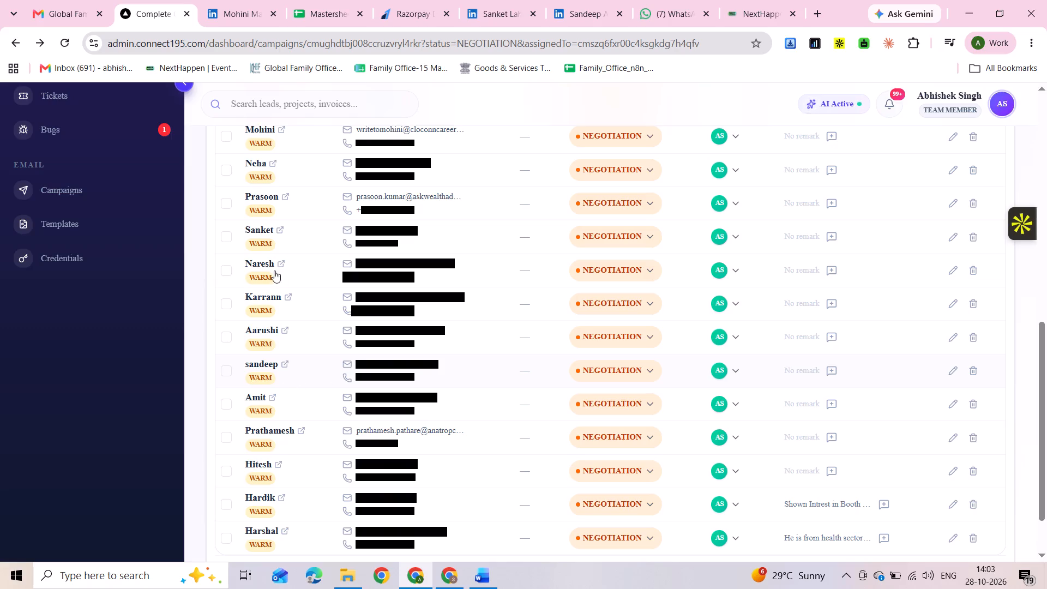
scroll(279, 273, up, 5)
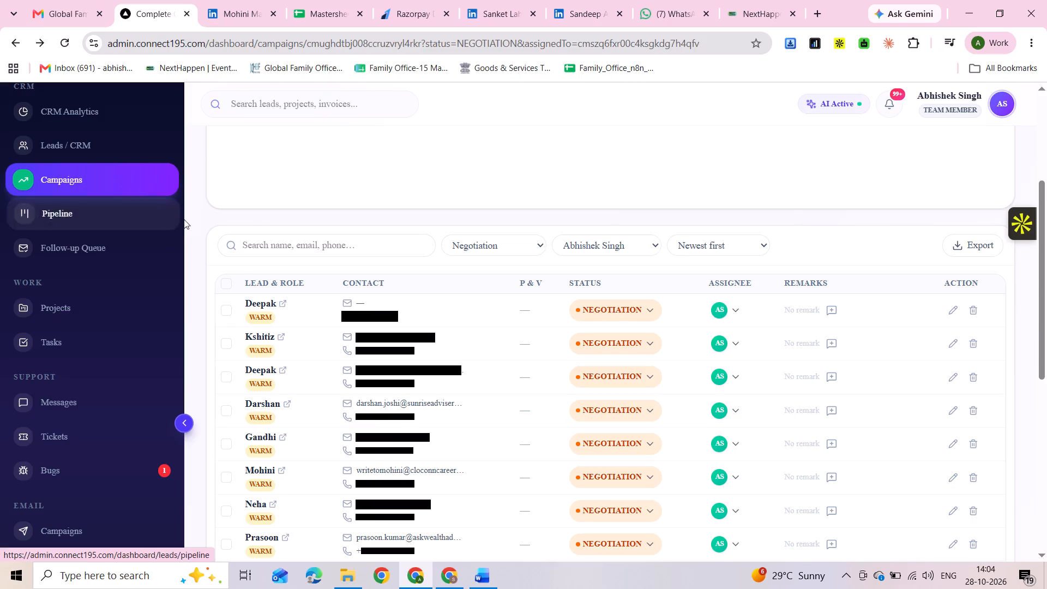
scroll(224, 224, down, 1)
scroll(317, 379, down, 2)
scroll(342, 435, down, 6)
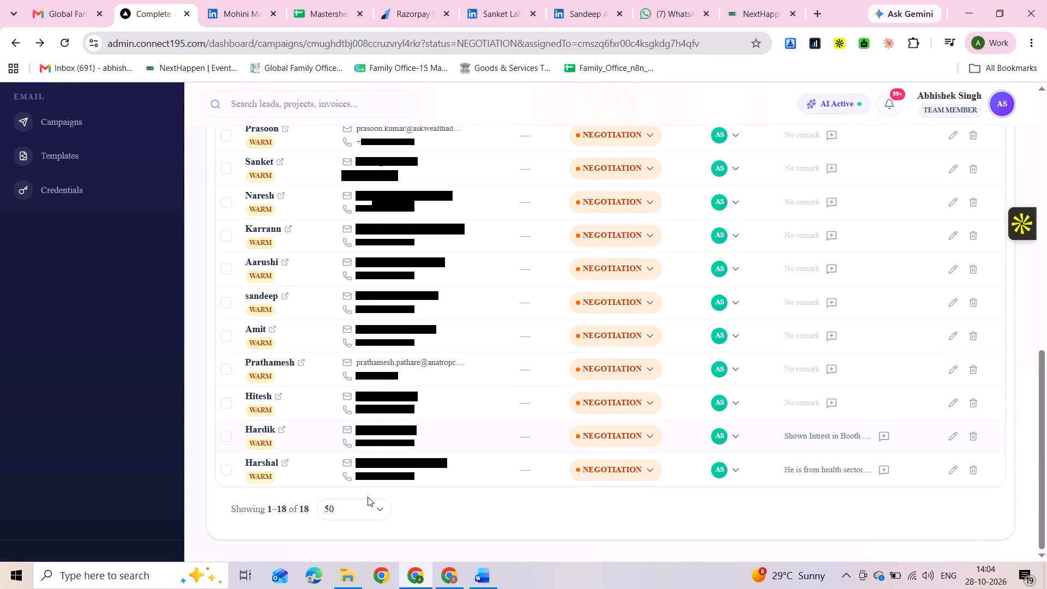
scroll(393, 404, up, 2)
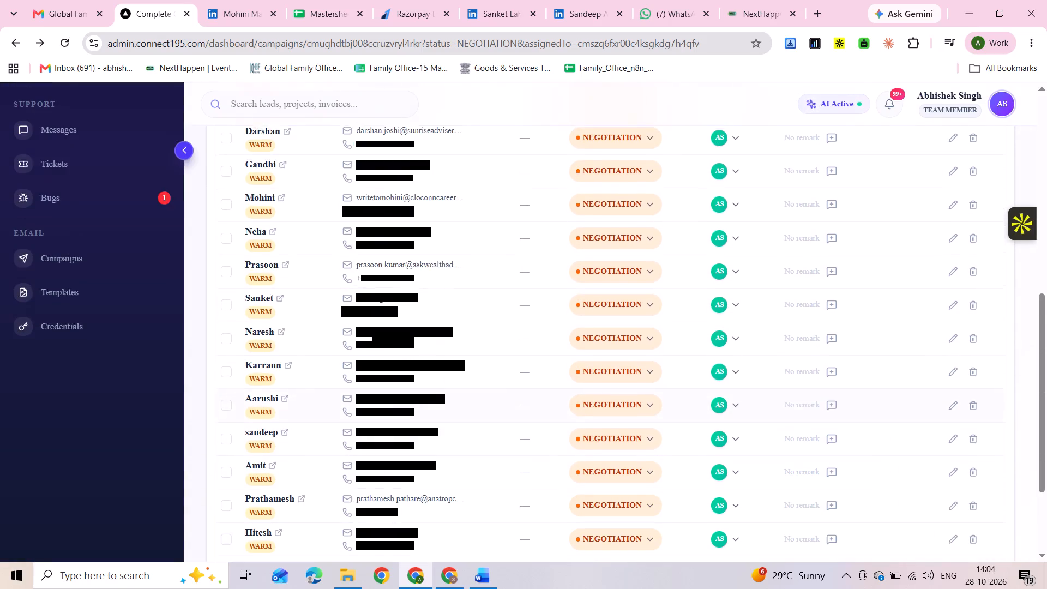
scroll(402, 306, up, 3)
scroll(476, 281, up, 1)
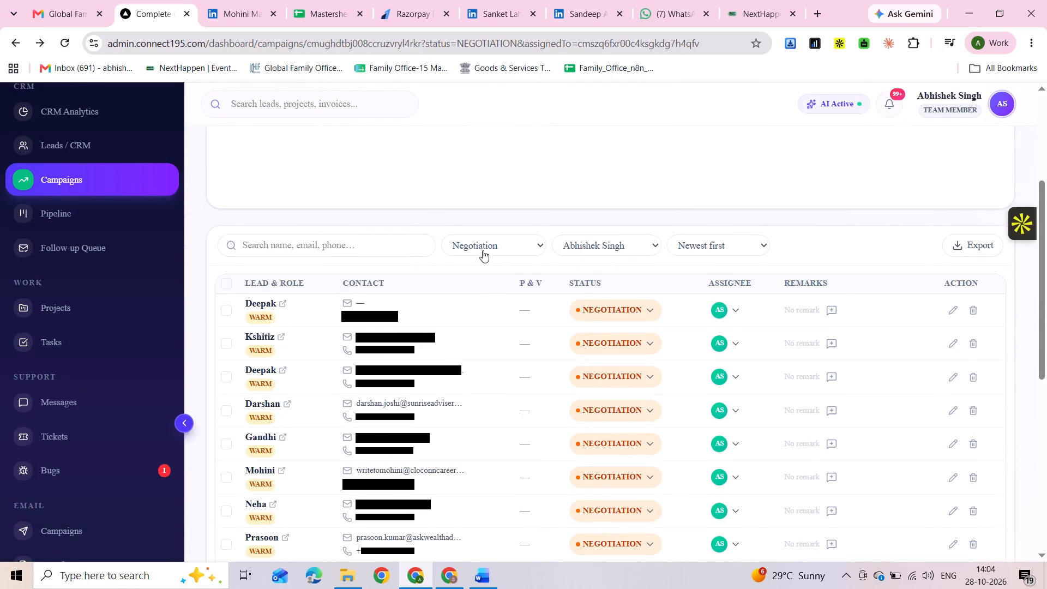
Filter the campaign's leads to status New and assignee Shalini.
click(483, 249)
click(473, 275)
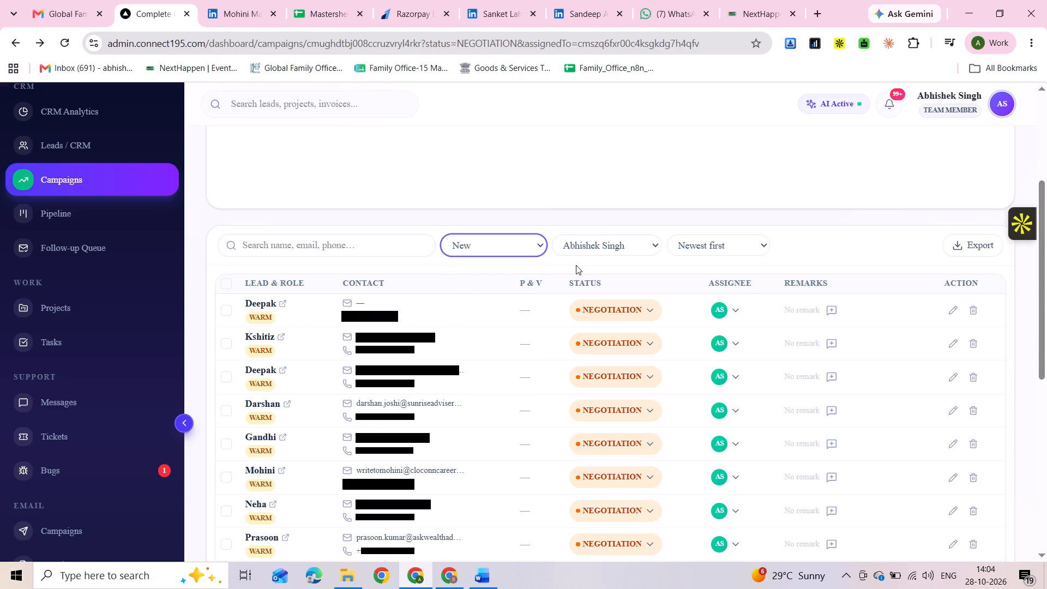
click(579, 245)
click(579, 245)
click(579, 245)
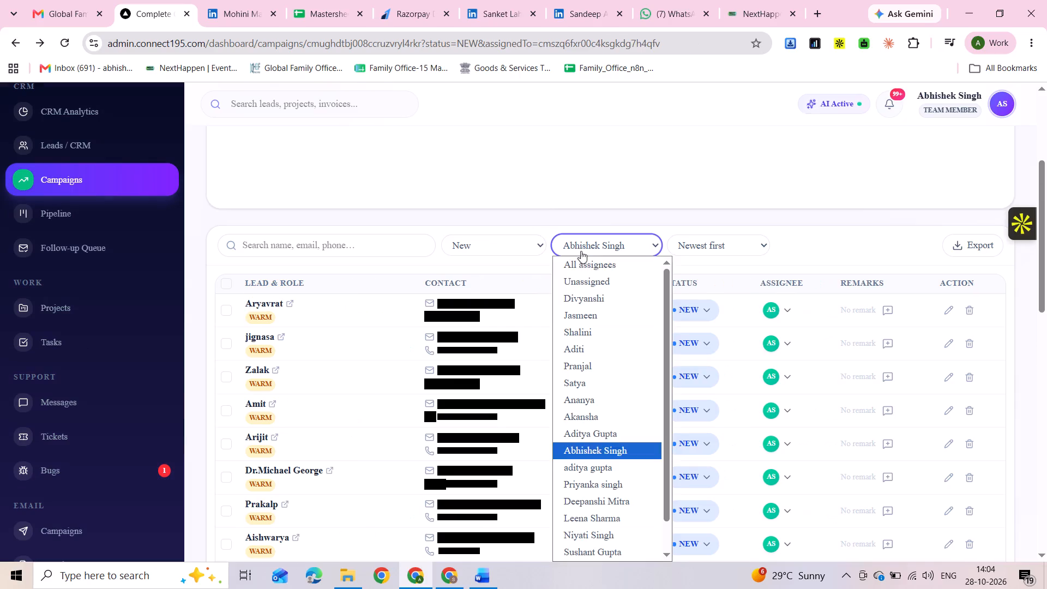
click(574, 329)
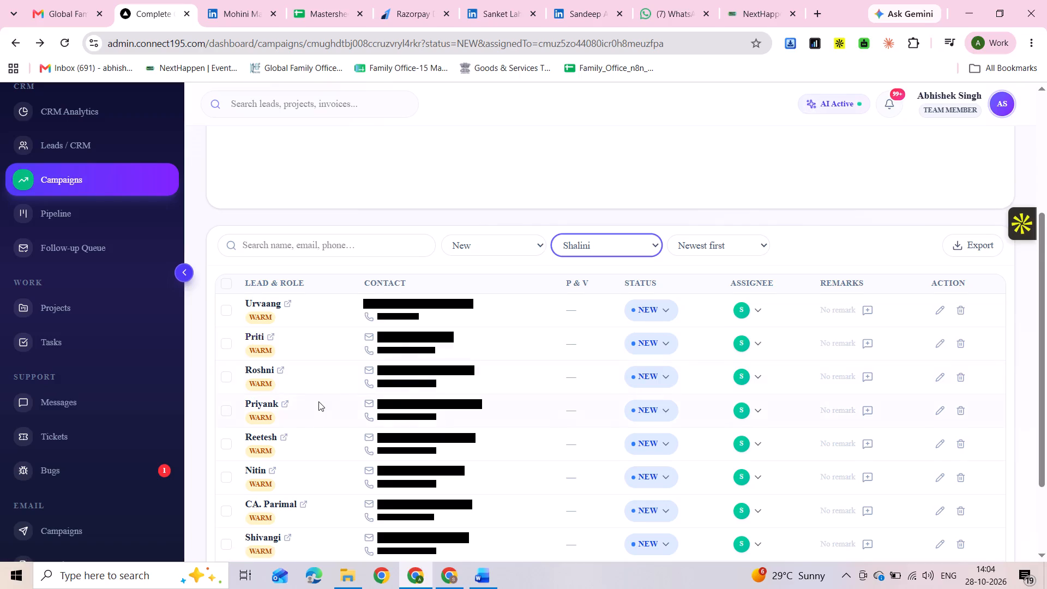
Look through Shalini's New leads, checking their names, statuses and remarks.
scroll(319, 405, down, 1)
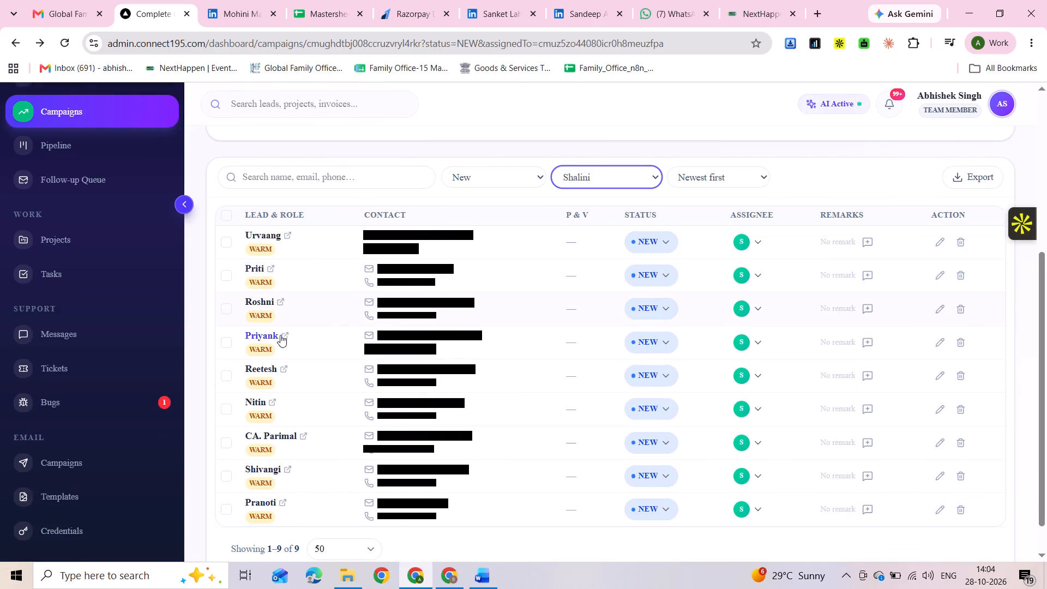
scroll(282, 356, down, 1)
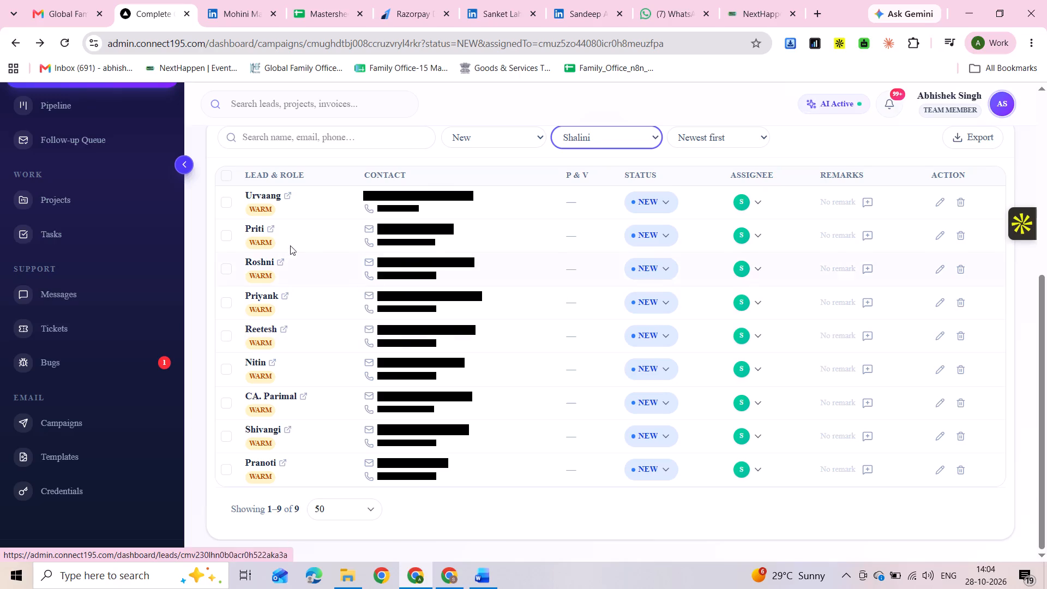
scroll(375, 337, down, 1)
scroll(562, 356, down, 3)
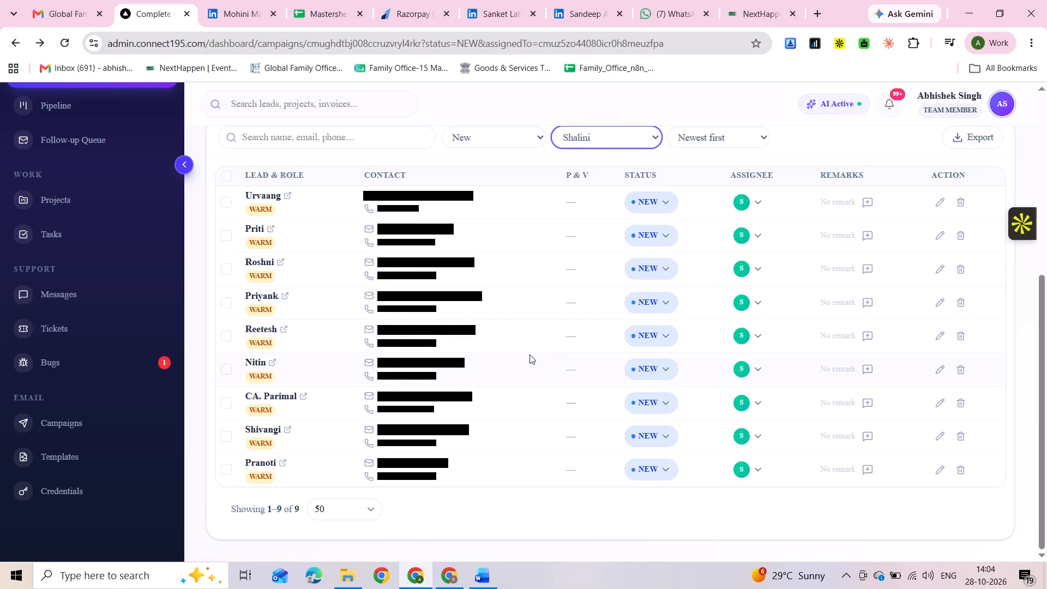
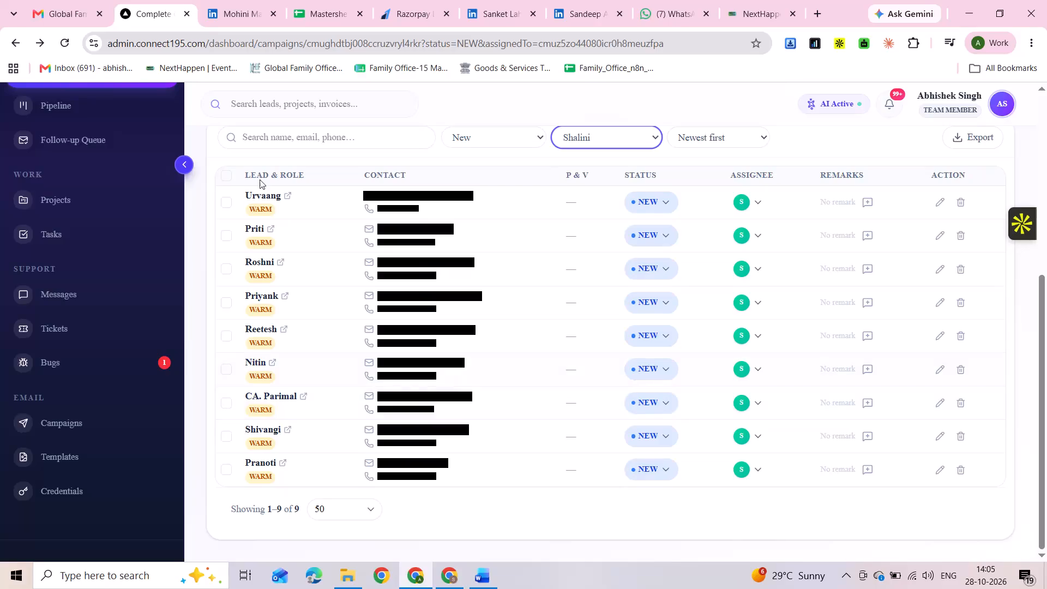
Open Urvaang's lead record from Shalini's New leads in the campaign.
click(265, 191)
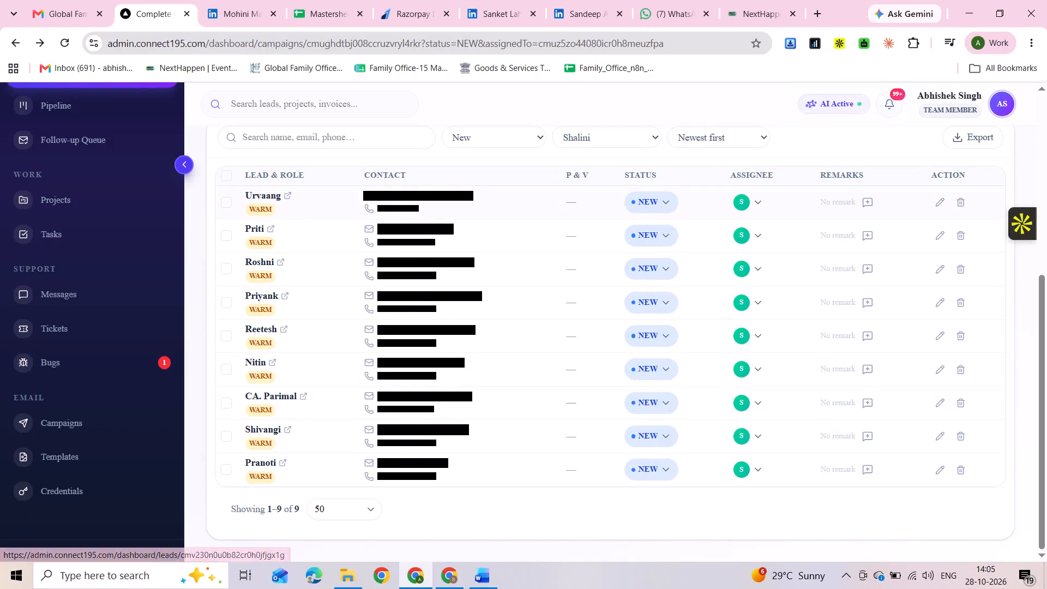
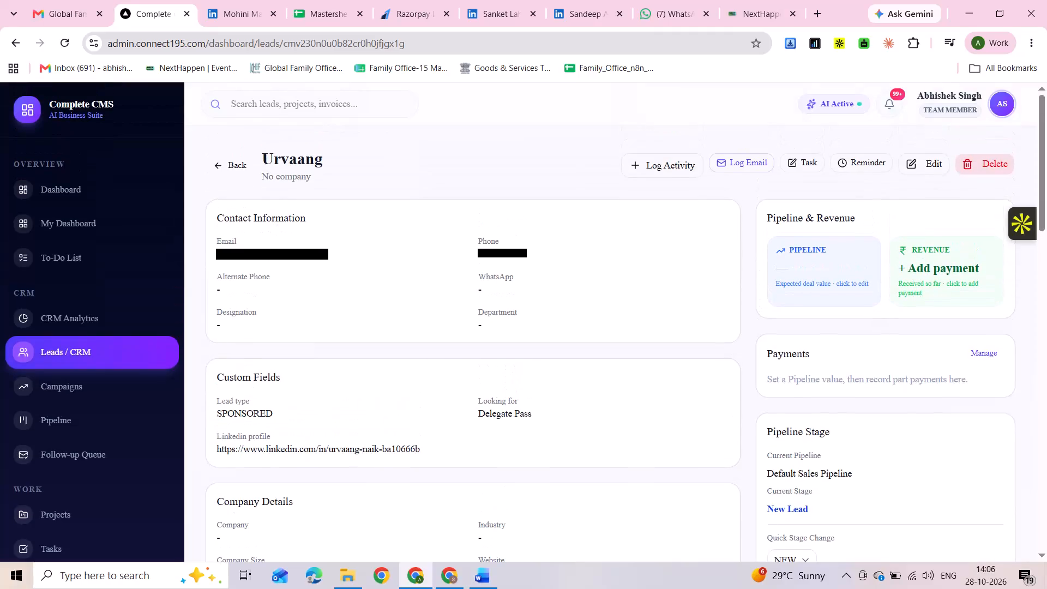
Return to Shalini's New leads in the campaign and open Reetesh's lead record.
click(218, 166)
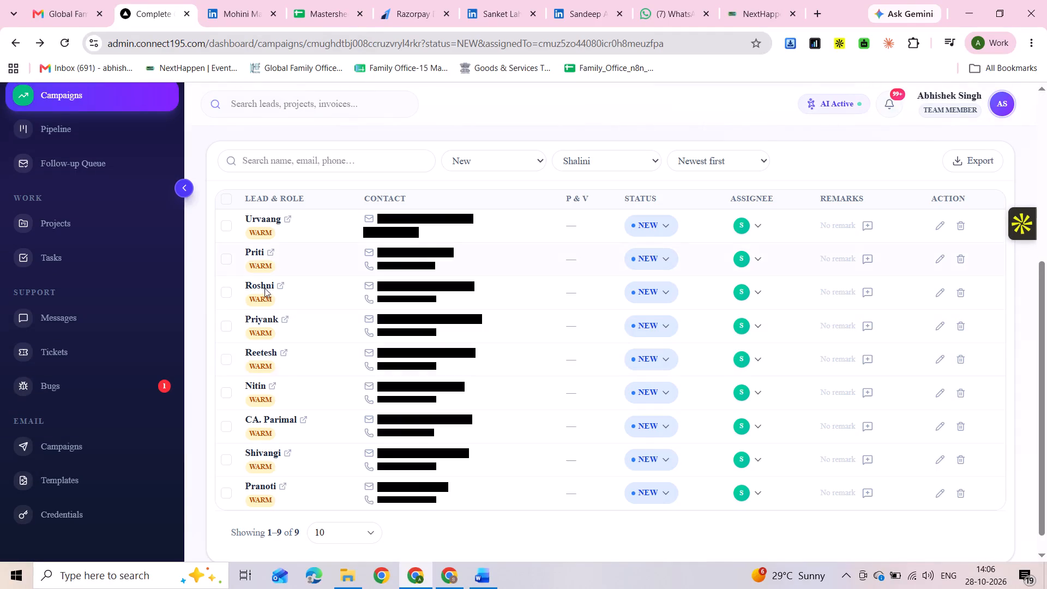
click(264, 357)
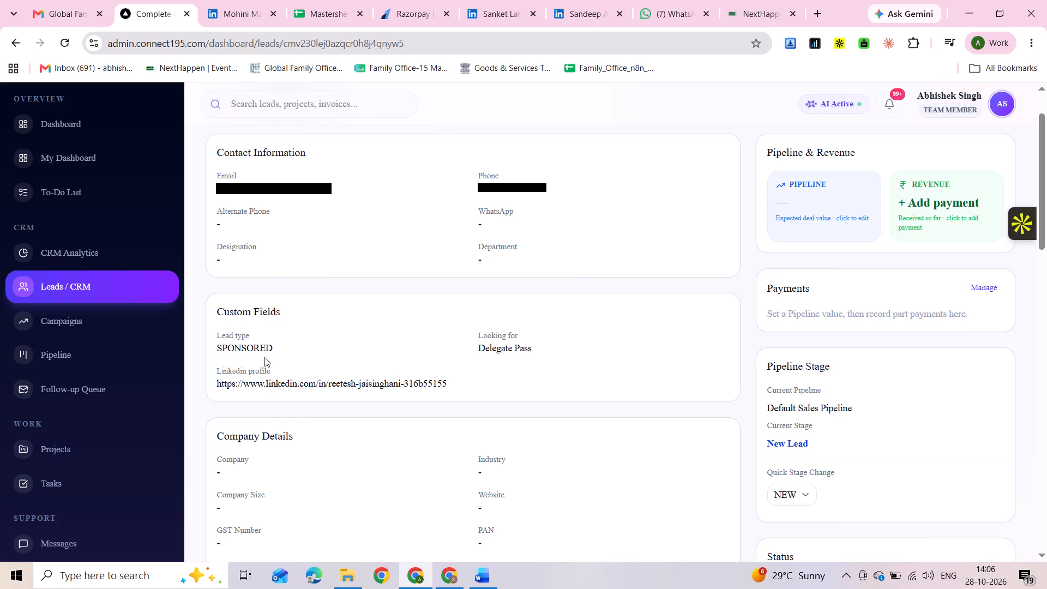
scroll(264, 357, up, 4)
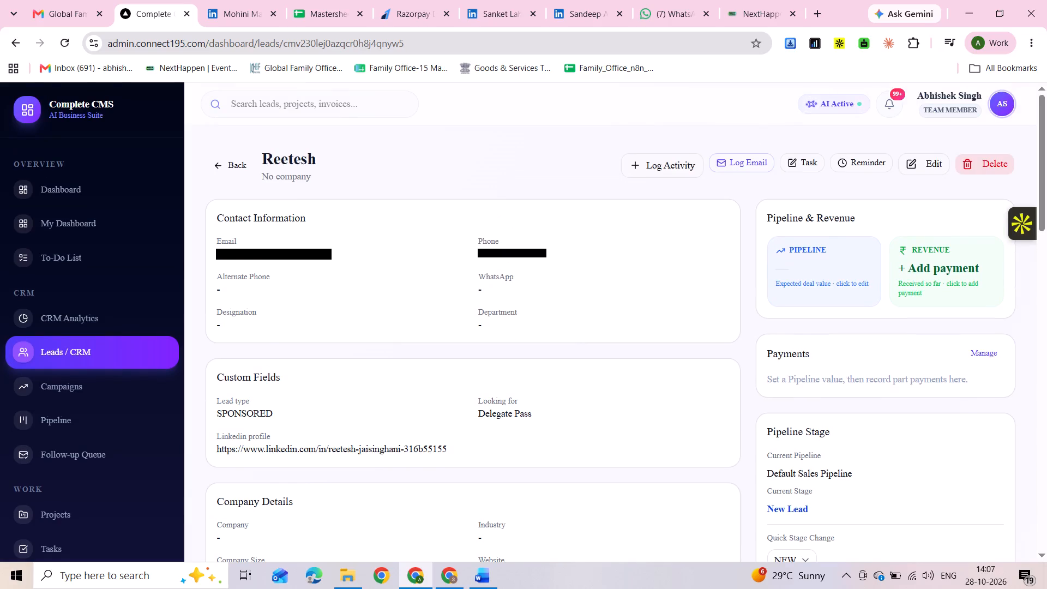
Examine Reetesh's full lead record, from contact details and custom fields through the activity timeline, discussion and AI assistant sections.
scroll(484, 399, down, 3)
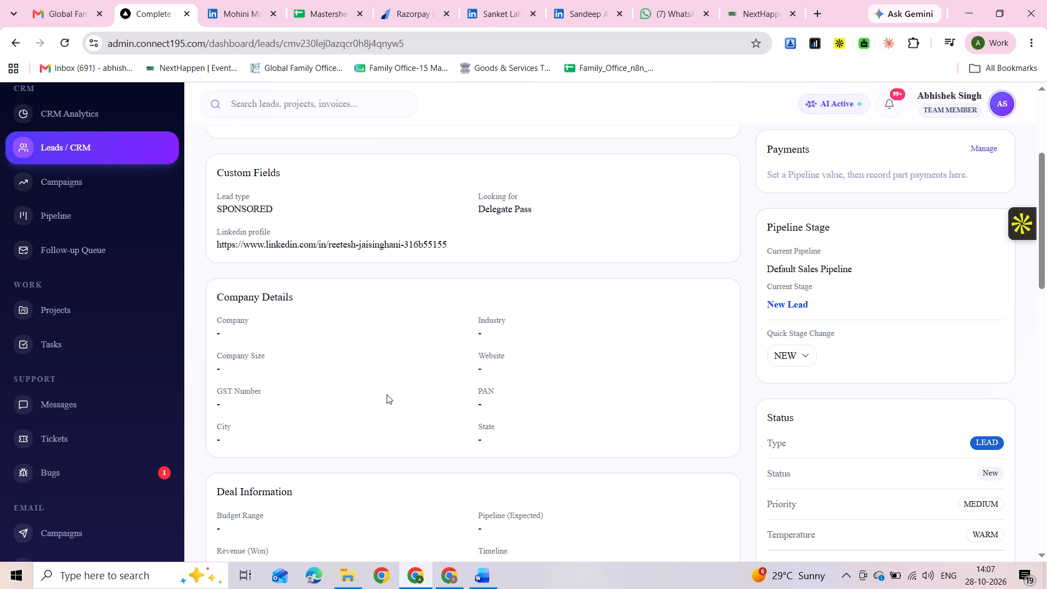
scroll(378, 397, down, 1)
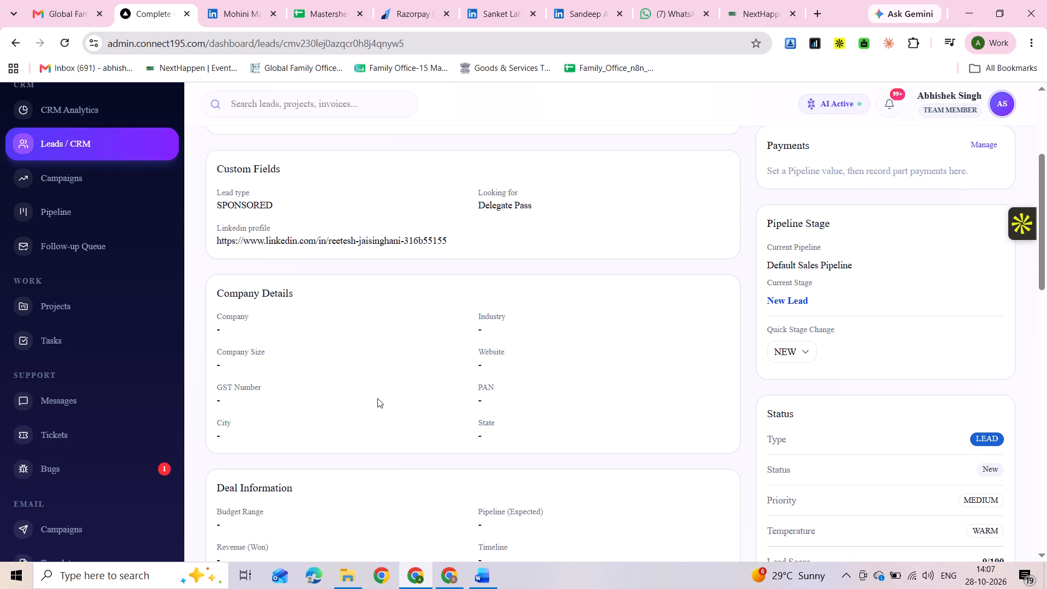
scroll(376, 399, up, 1)
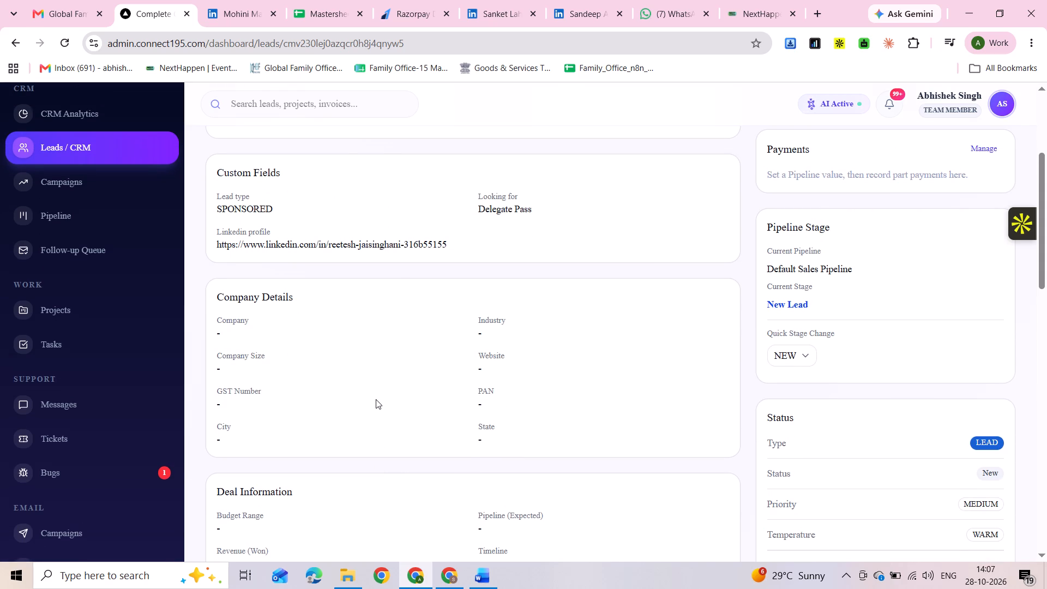
scroll(376, 399, down, 6)
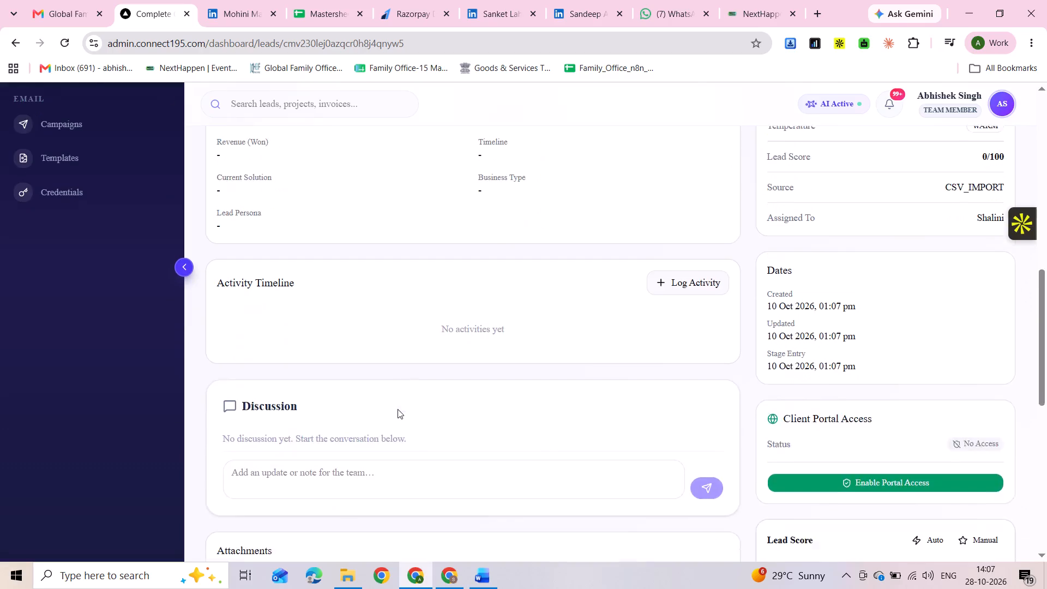
scroll(398, 409, down, 7)
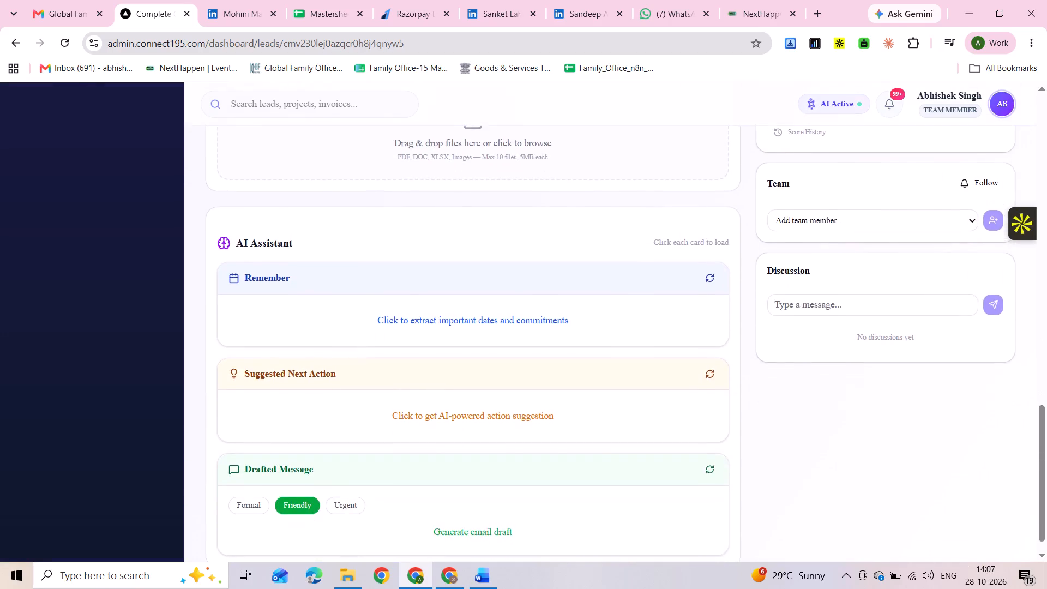
scroll(398, 409, down, 3)
scroll(404, 421, up, 13)
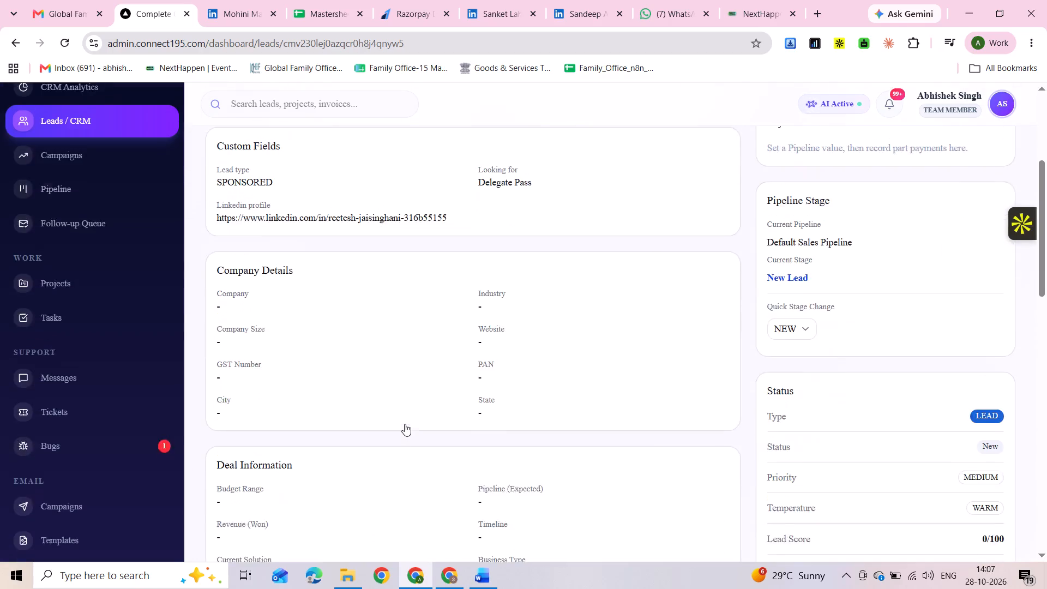
scroll(405, 424, up, 9)
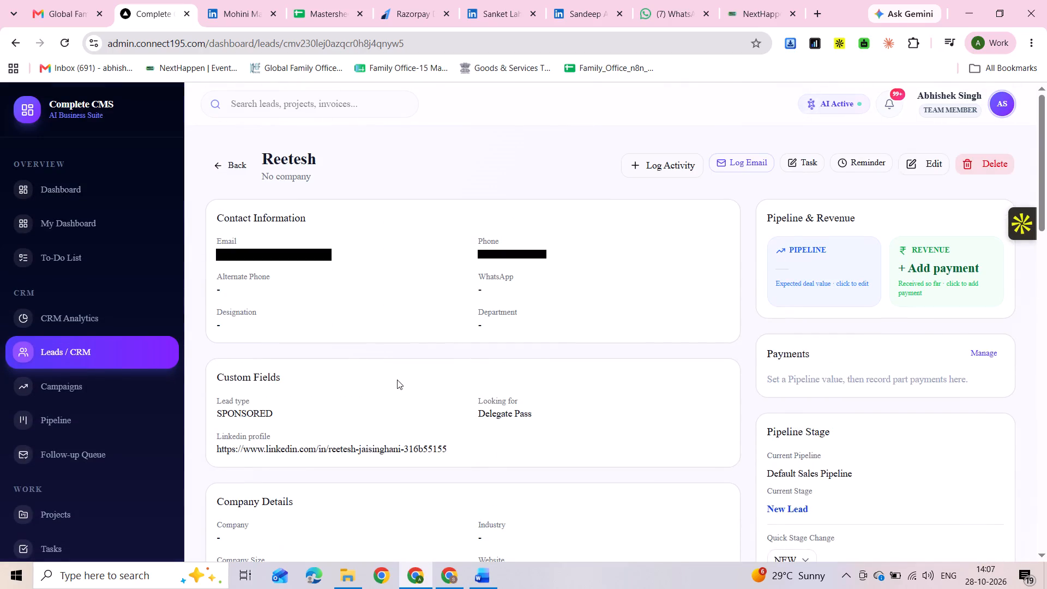
scroll(397, 379, up, 1)
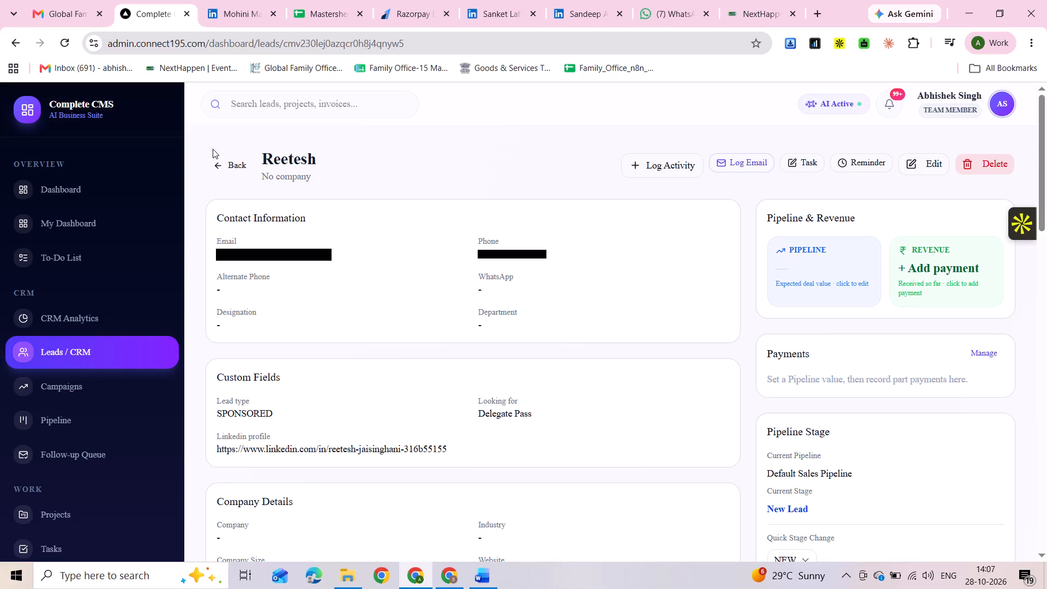
Go back to Shalini's New leads in the campaign and open Priyank's lead record.
click(219, 164)
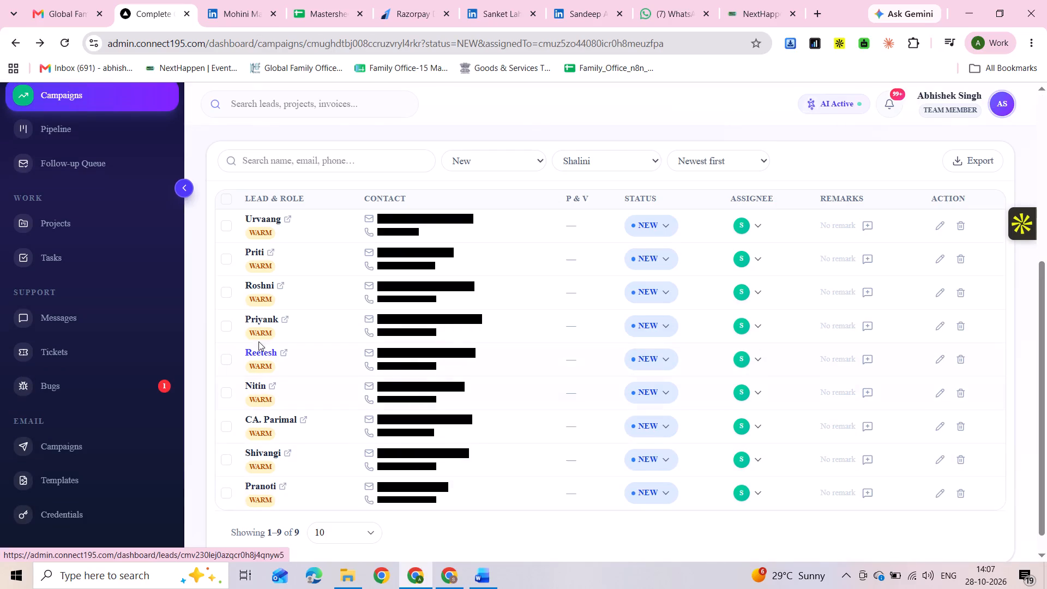
click(257, 320)
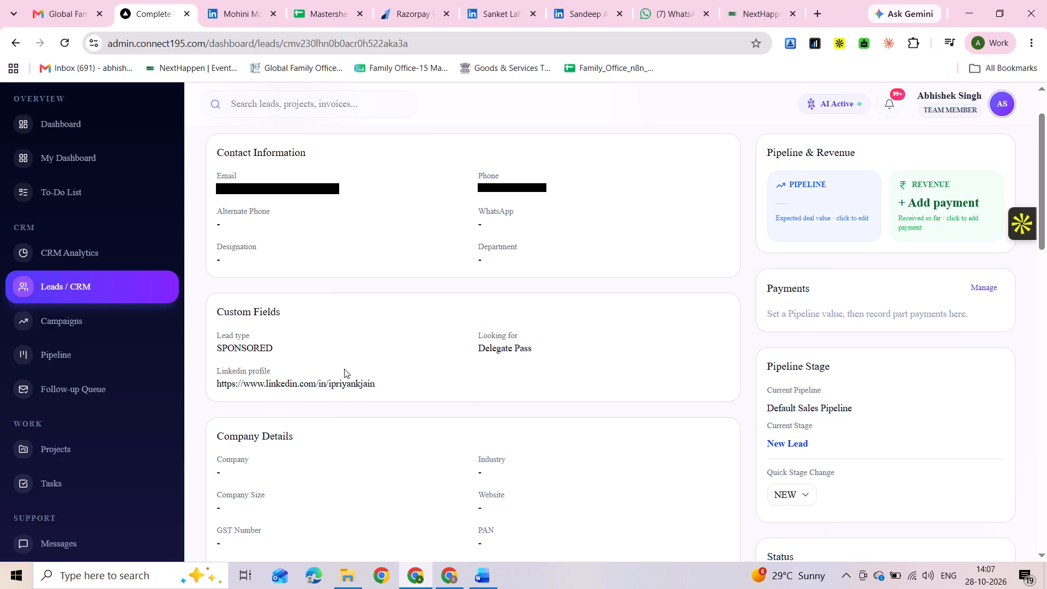
scroll(339, 364, up, 4)
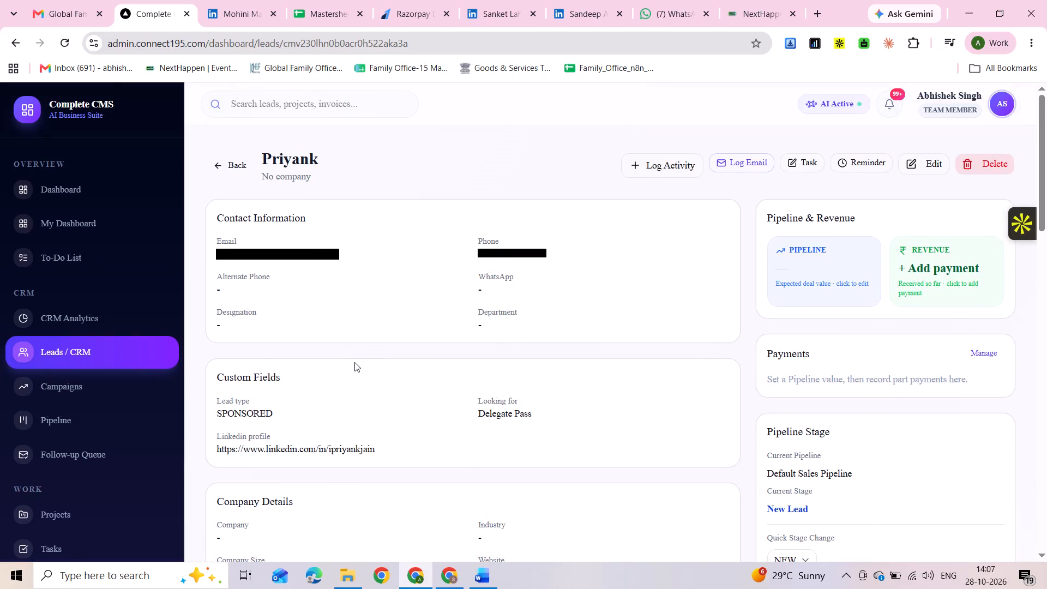
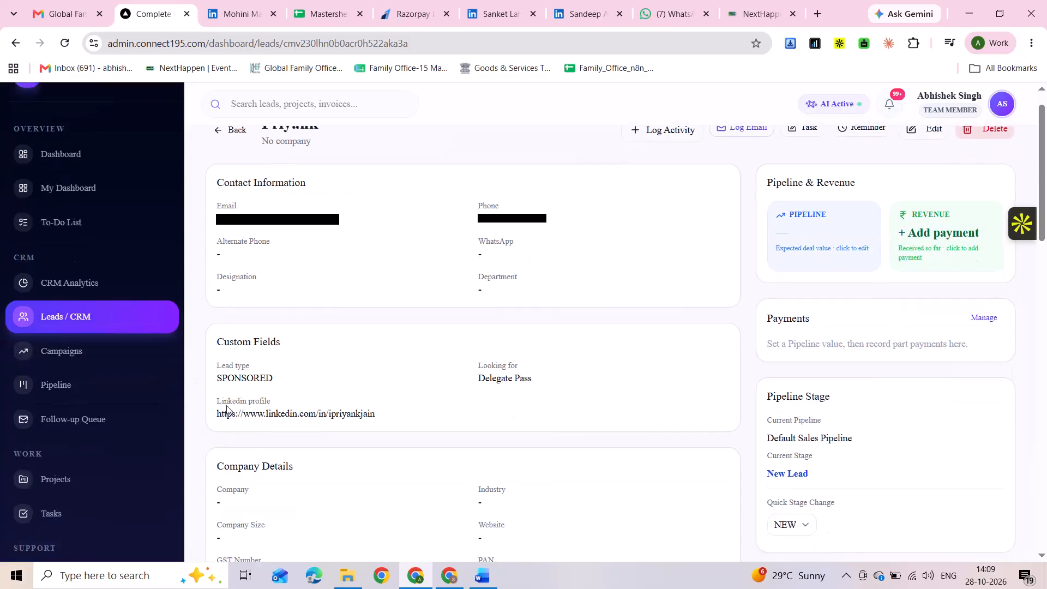
Post the discussion note "His company is not going to pay , so he decide not to participate" on Priyank's lead.
scroll(280, 428, down, 4)
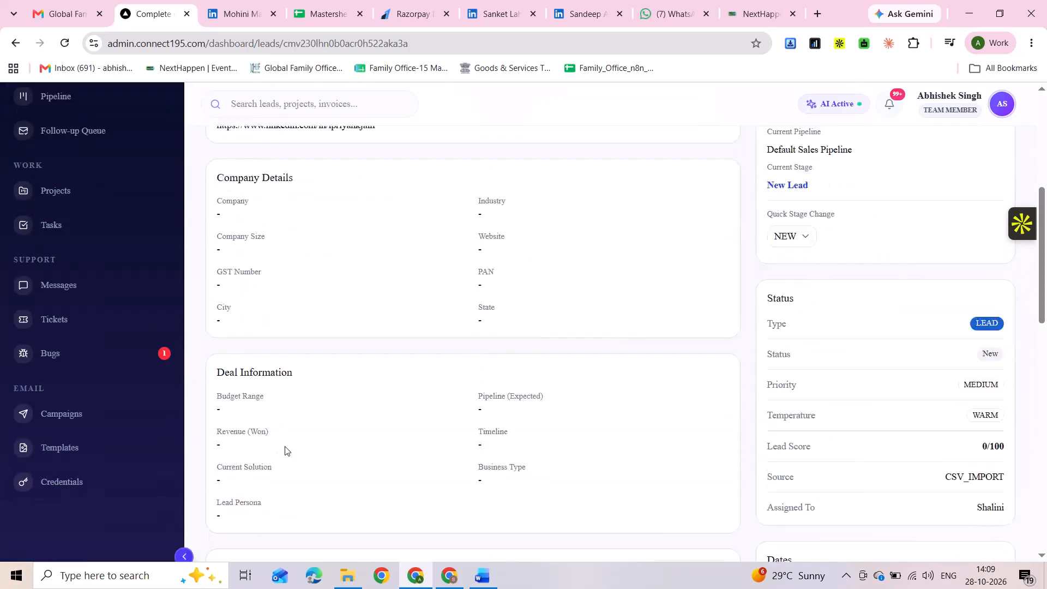
scroll(285, 446, down, 3)
scroll(285, 446, up, 1)
click(293, 412)
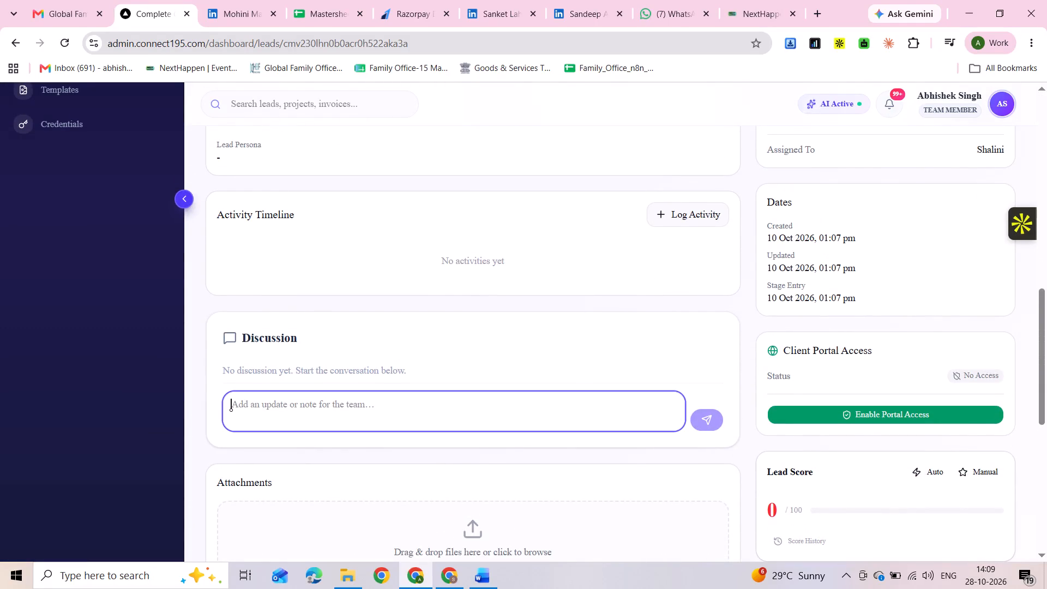
text(His)
key(space)
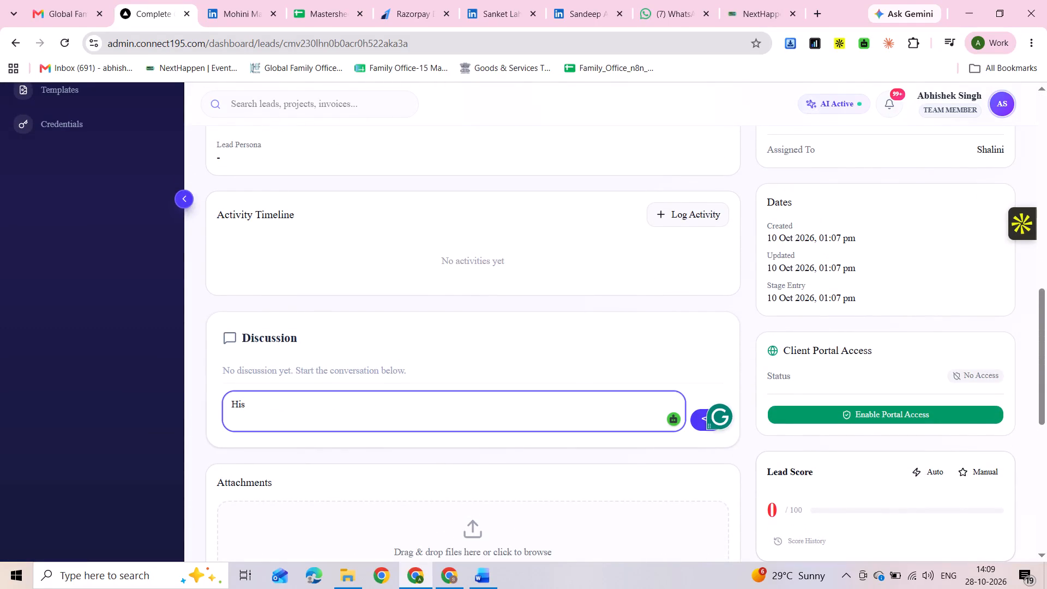
text(company is not going to c)
key(BackSpace)
text(pay)
key(space)
text(, so he decide not to participate)
key(space)
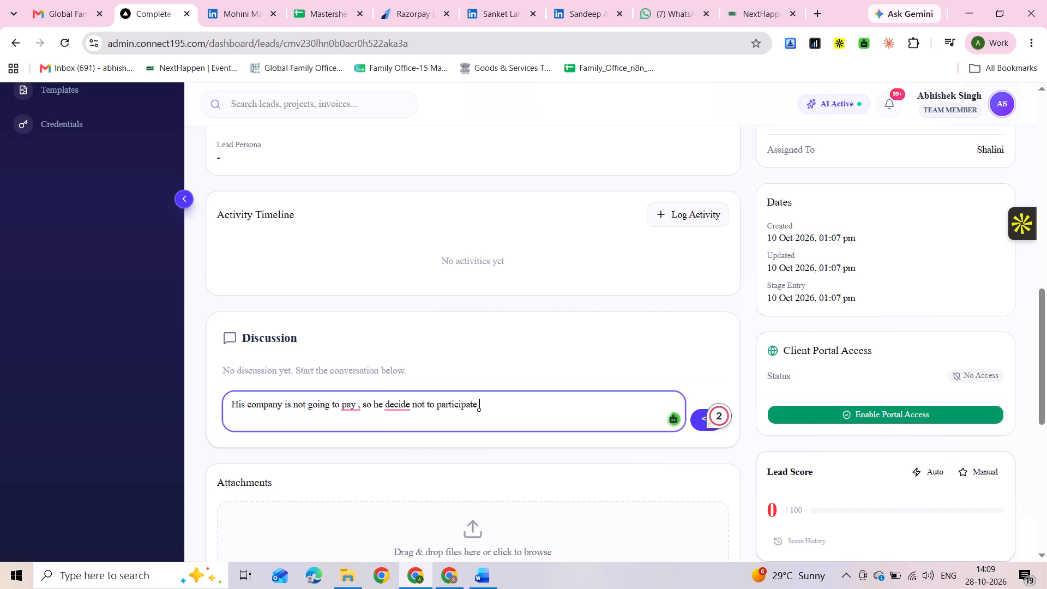
click(704, 416)
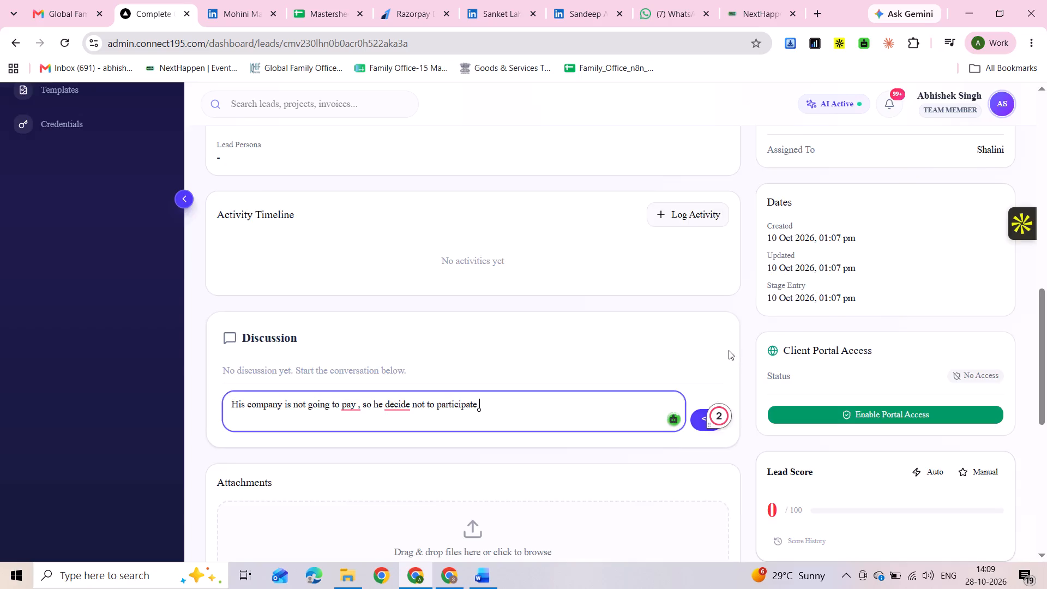
Move Priyank's lead out of the New stage with Quick Stage Change.
scroll(733, 344, up, 4)
scroll(885, 248, up, 2)
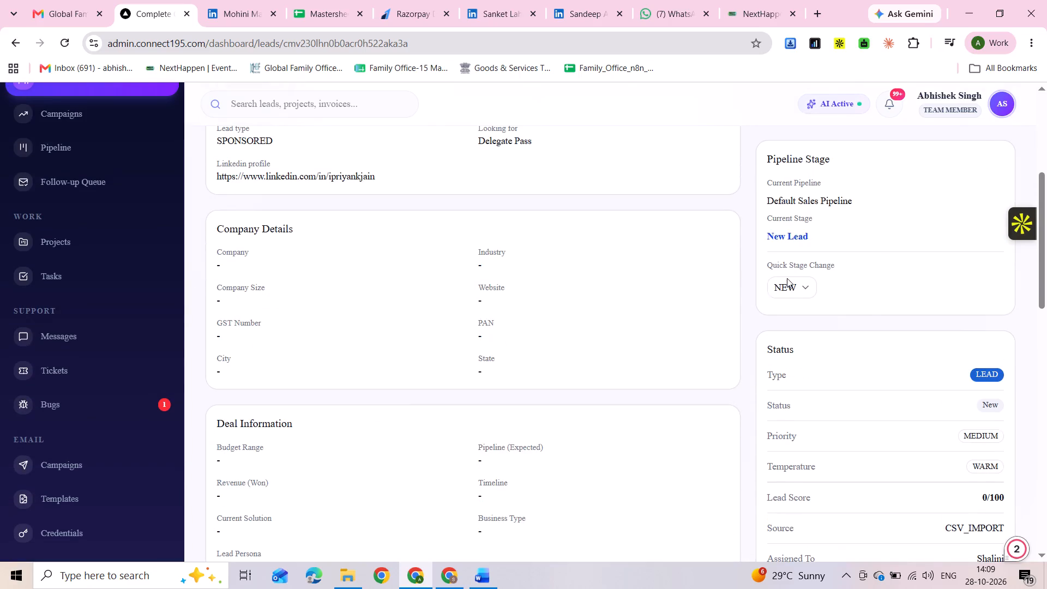
click(787, 278)
click(787, 418)
Go back to Shalini's New leads in the campaign and open Shivangi's lead record.
scroll(411, 312, up, 5)
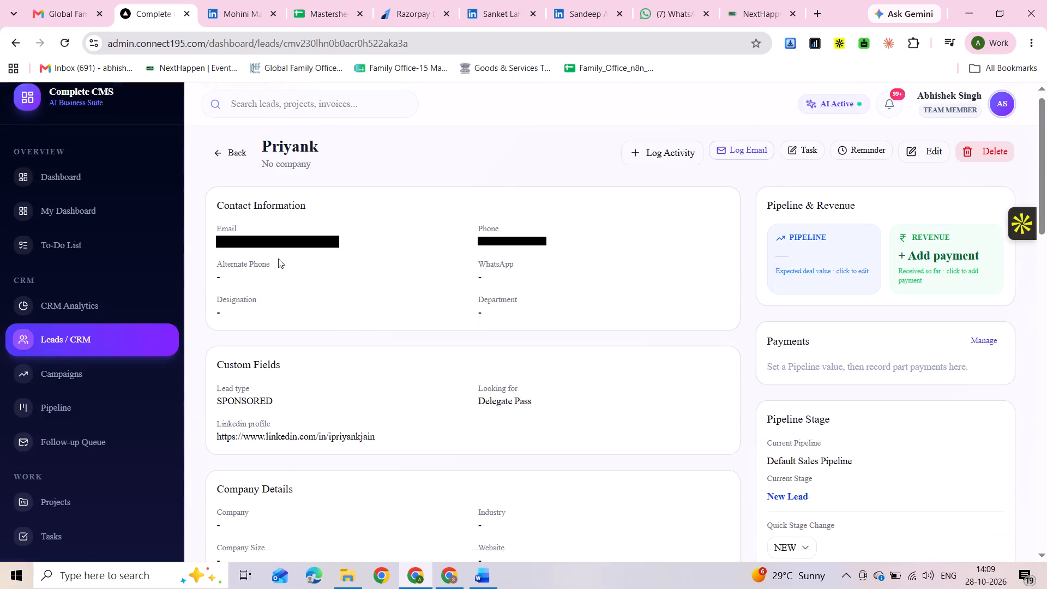
scroll(118, 219, up, 4)
click(215, 167)
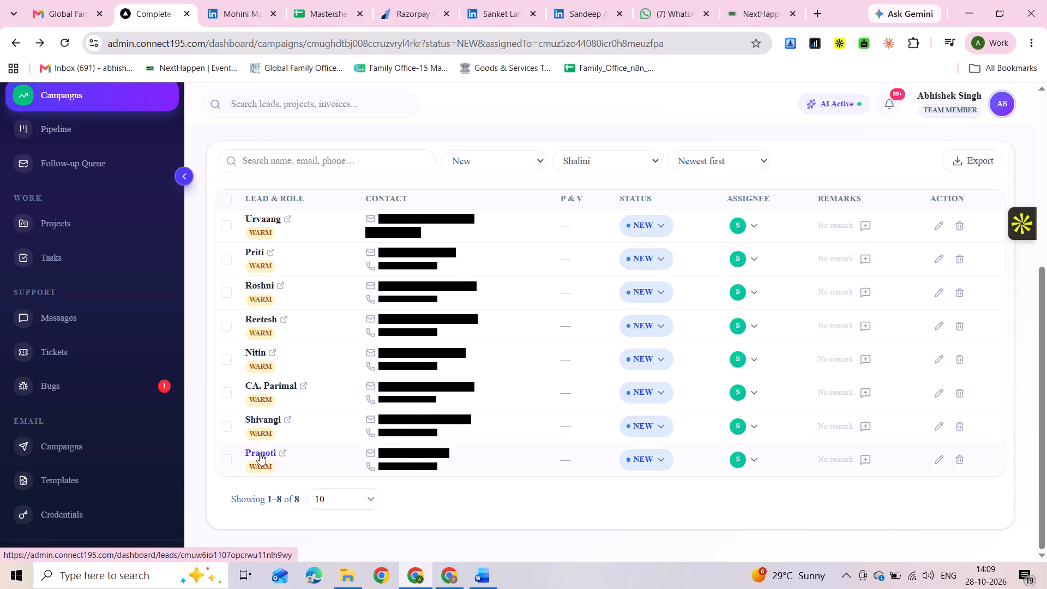
click(257, 424)
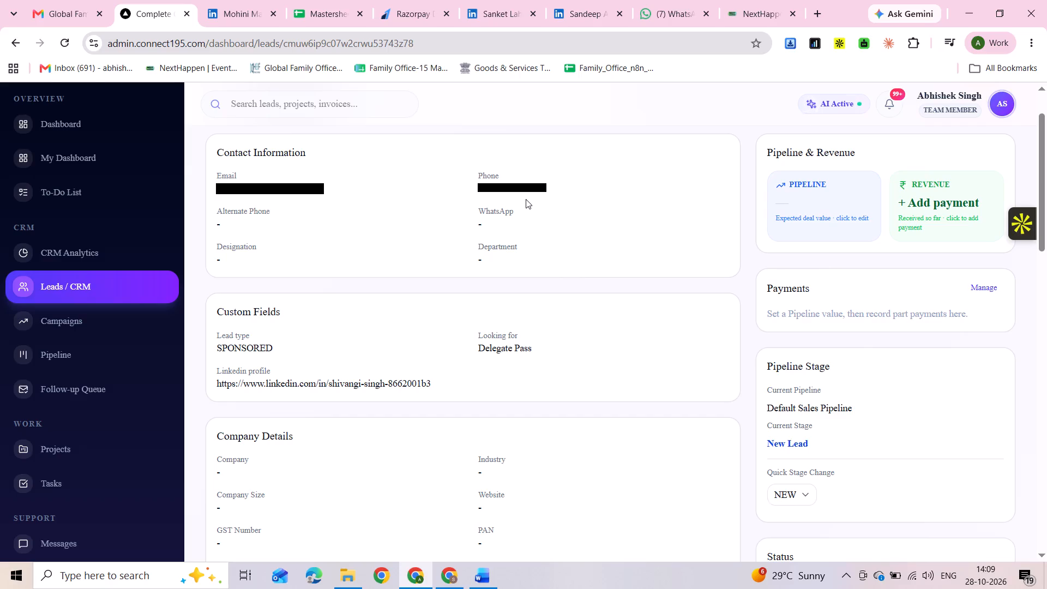
Examine Shivangi's lead record, from contact details and custom fields through deal information, the activity timeline and discussion.
scroll(526, 199, up, 6)
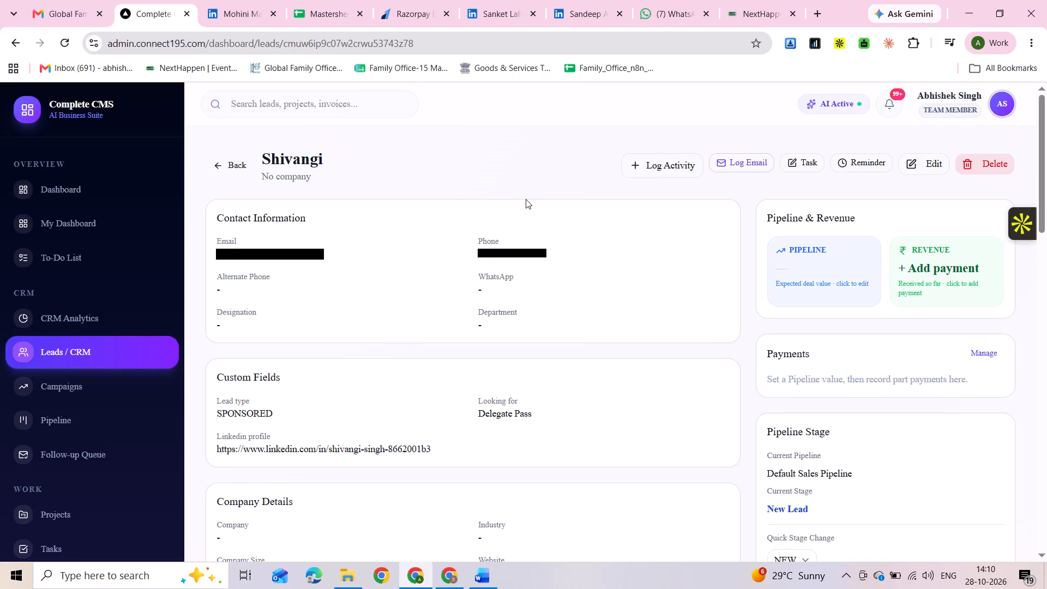
scroll(524, 211, down, 1)
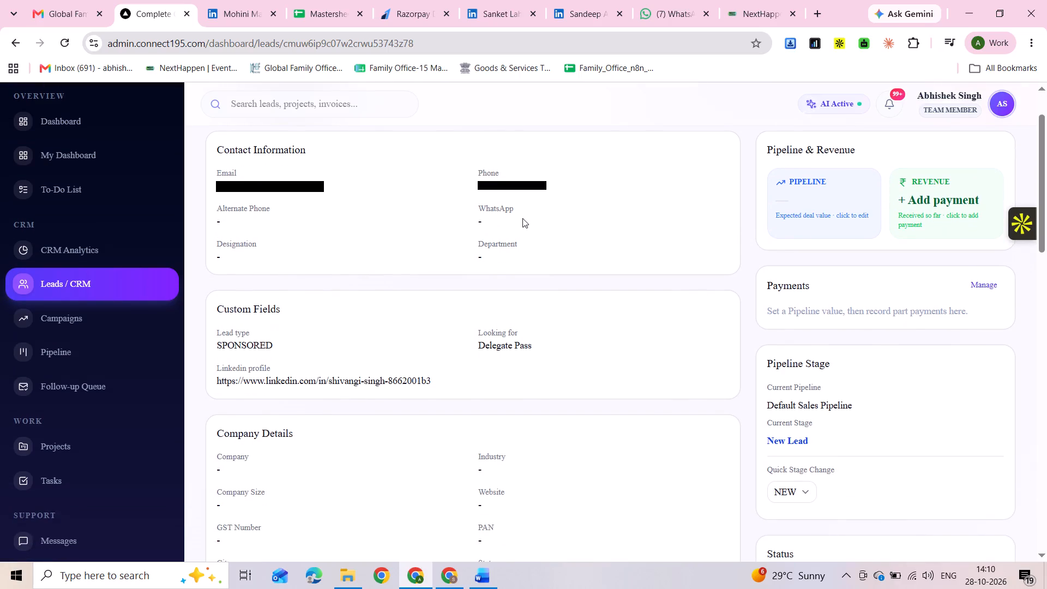
scroll(520, 220, down, 4)
scroll(522, 236, up, 1)
scroll(522, 241, down, 1)
scroll(522, 241, up, 4)
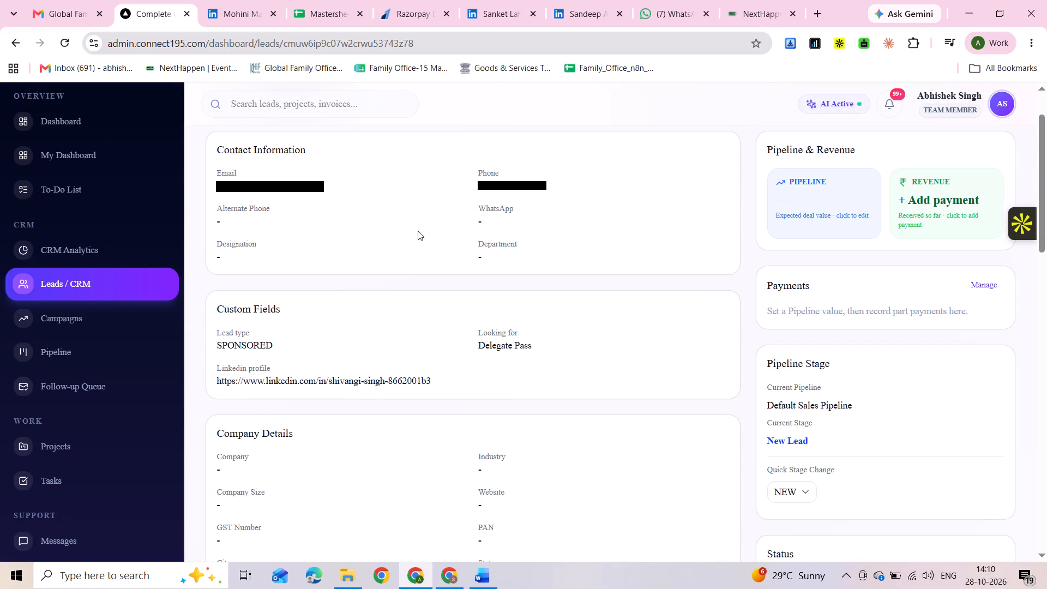
scroll(418, 232, down, 3)
scroll(418, 236, up, 1)
scroll(419, 298, down, 4)
scroll(418, 339, up, 1)
scroll(410, 350, down, 2)
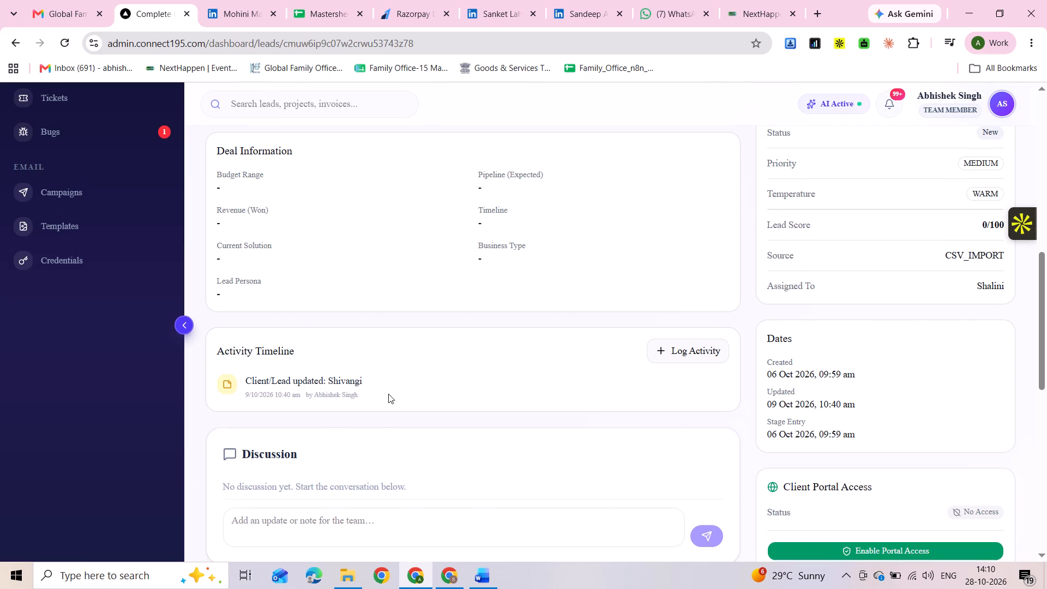
scroll(370, 471, down, 1)
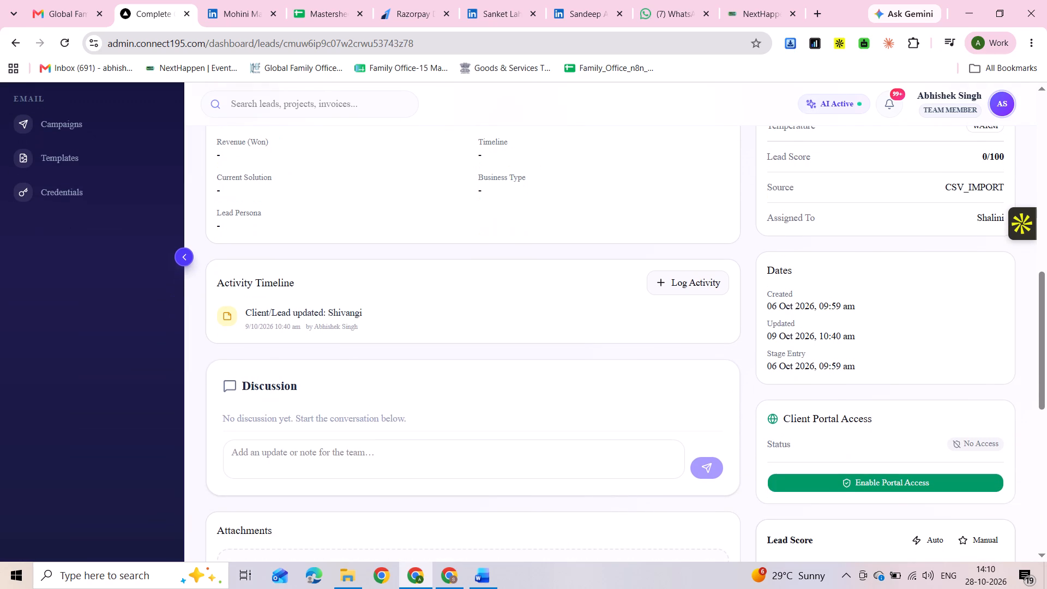
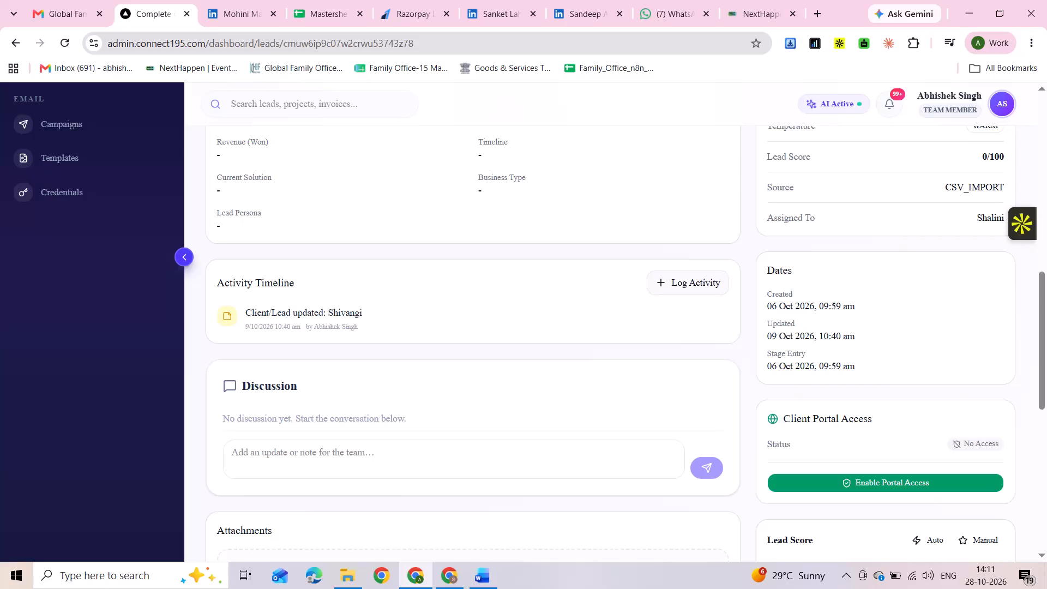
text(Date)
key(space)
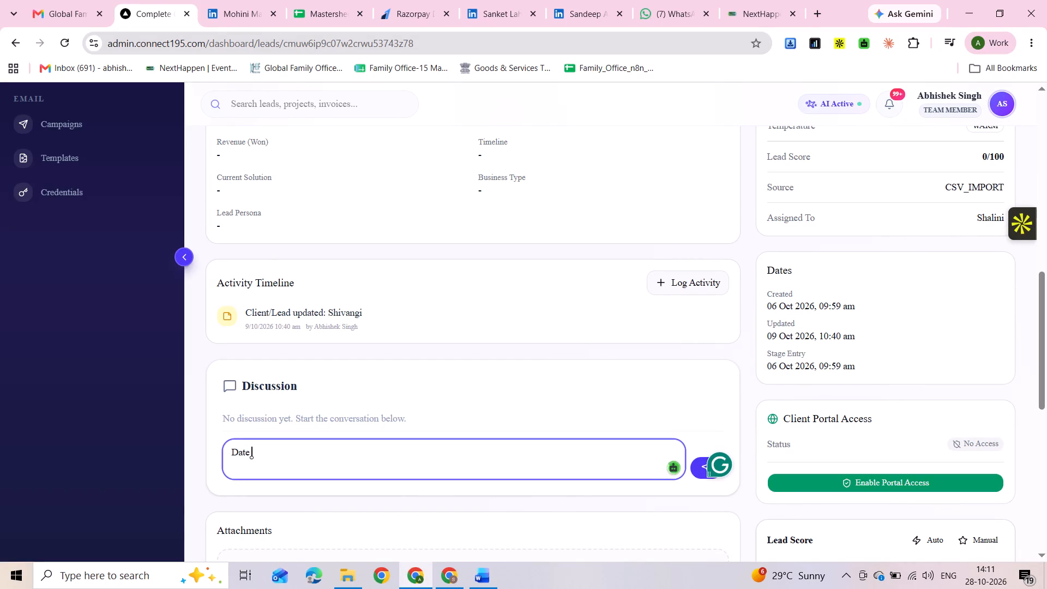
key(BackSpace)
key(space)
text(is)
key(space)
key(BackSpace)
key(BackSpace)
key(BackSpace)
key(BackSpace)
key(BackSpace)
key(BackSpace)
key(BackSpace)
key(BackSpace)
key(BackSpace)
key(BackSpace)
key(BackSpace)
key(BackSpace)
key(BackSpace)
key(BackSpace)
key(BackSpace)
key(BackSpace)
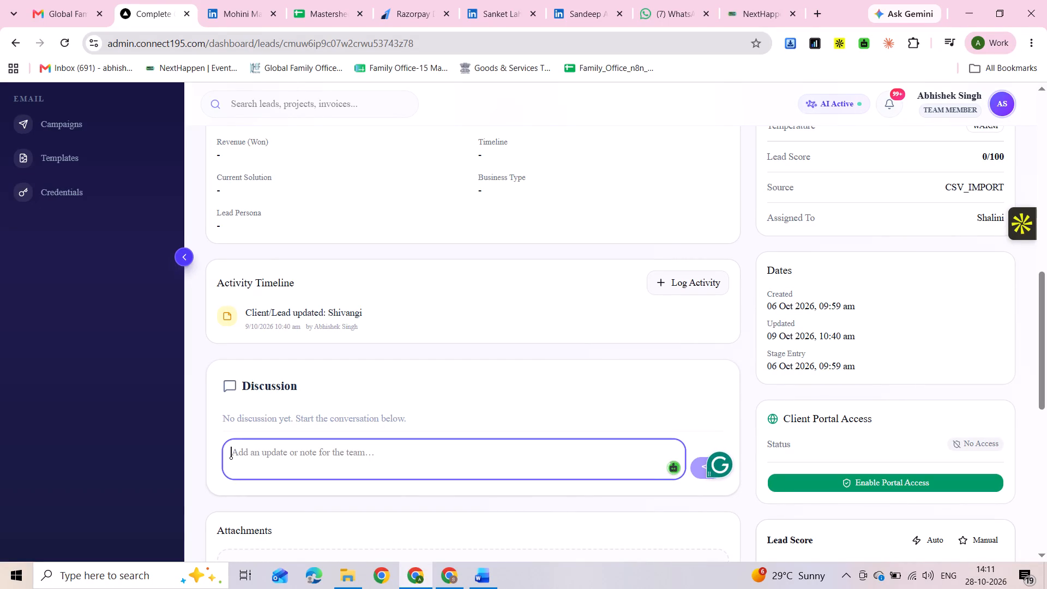
Post the discussion note "She is not avialable at that day" on Shivangi's lead.
text(She is not avialan)
key(BackSpace)
text(ble a)
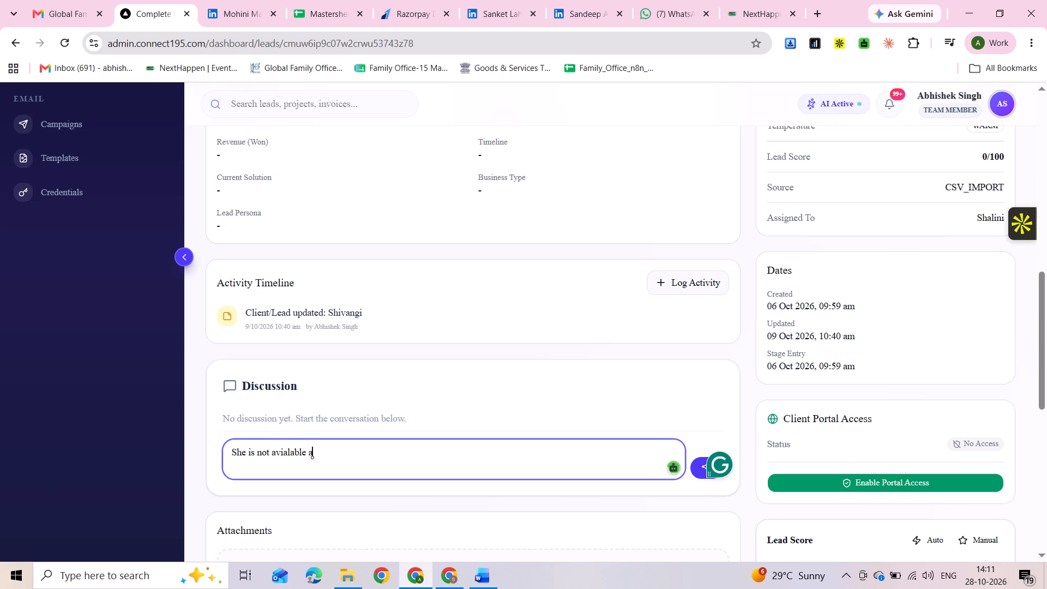
text(t that)
key(space)
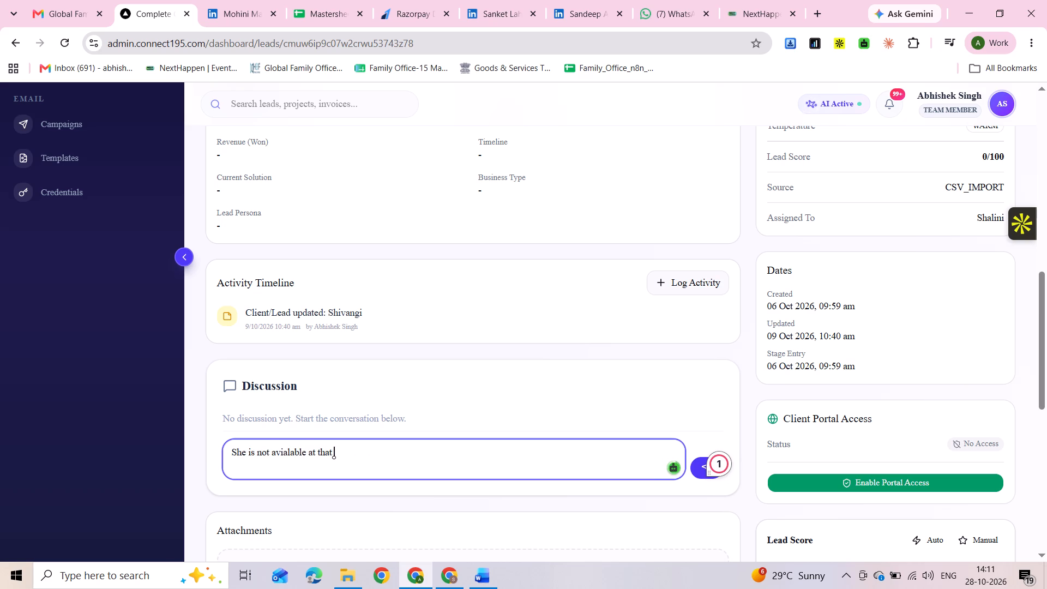
text(da)
key(y)
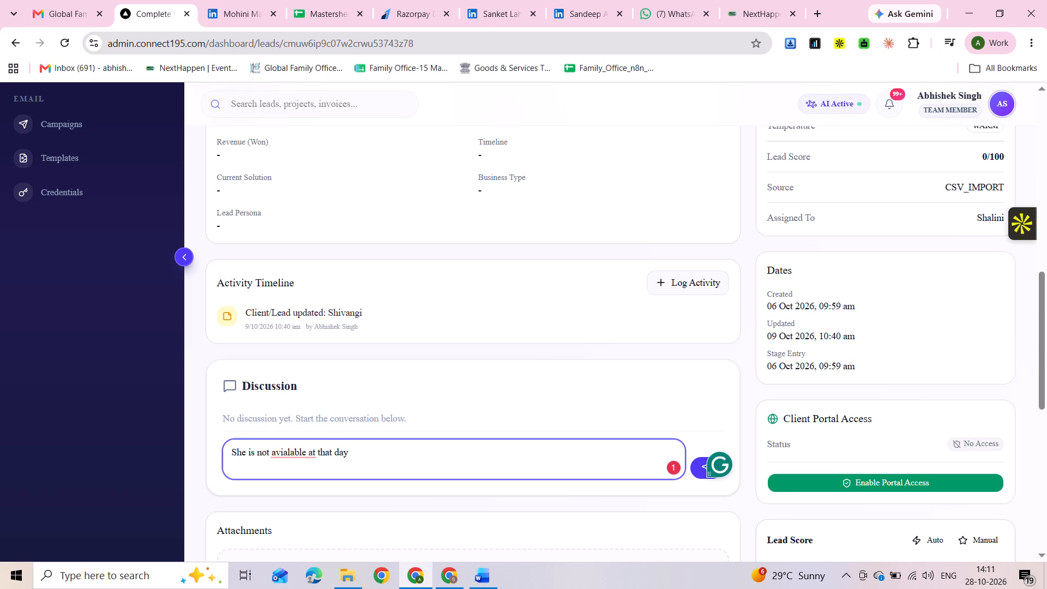
double_click(702, 464)
Change the pipeline stage of Shivangi's lead to Lost with Quick Stage Change.
scroll(853, 140, down, 1)
scroll(853, 169, up, 3)
scroll(823, 226, up, 3)
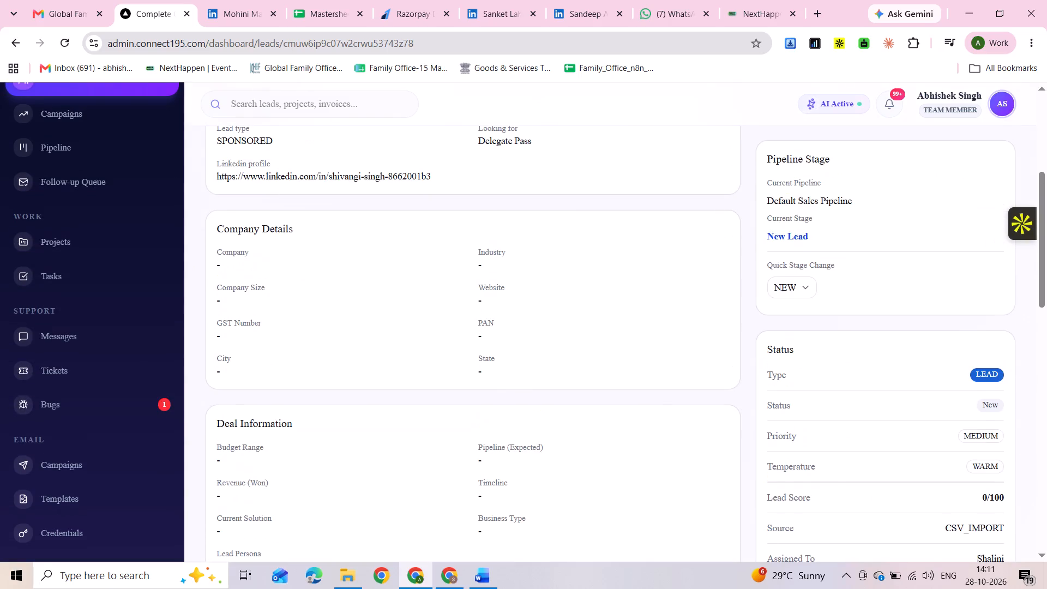
click(793, 289)
double_click(798, 425)
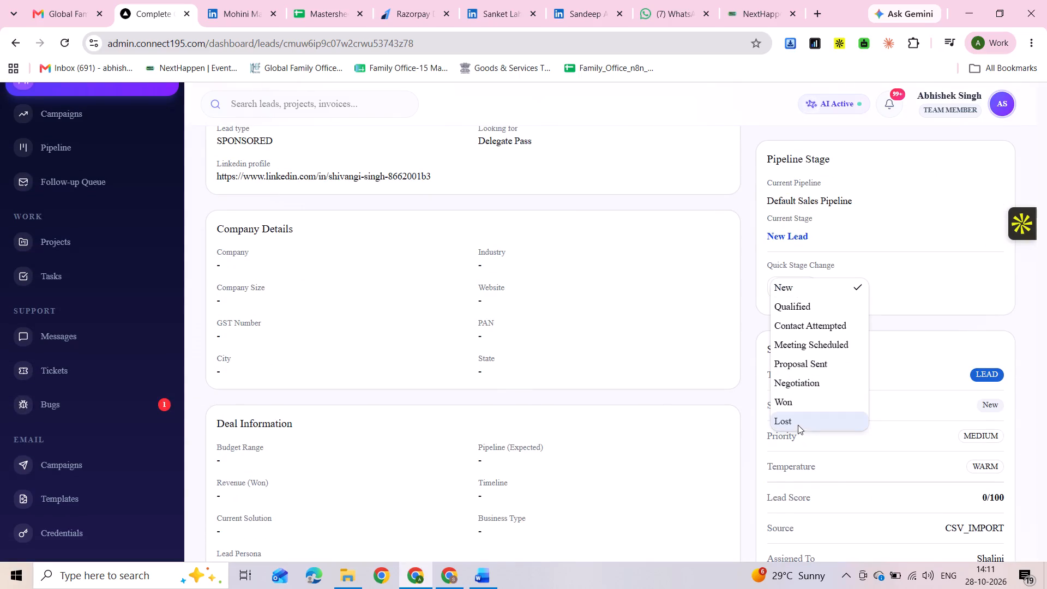
Go back to Shalini's New leads in the campaign and open Nitin's lead record.
scroll(425, 416, up, 12)
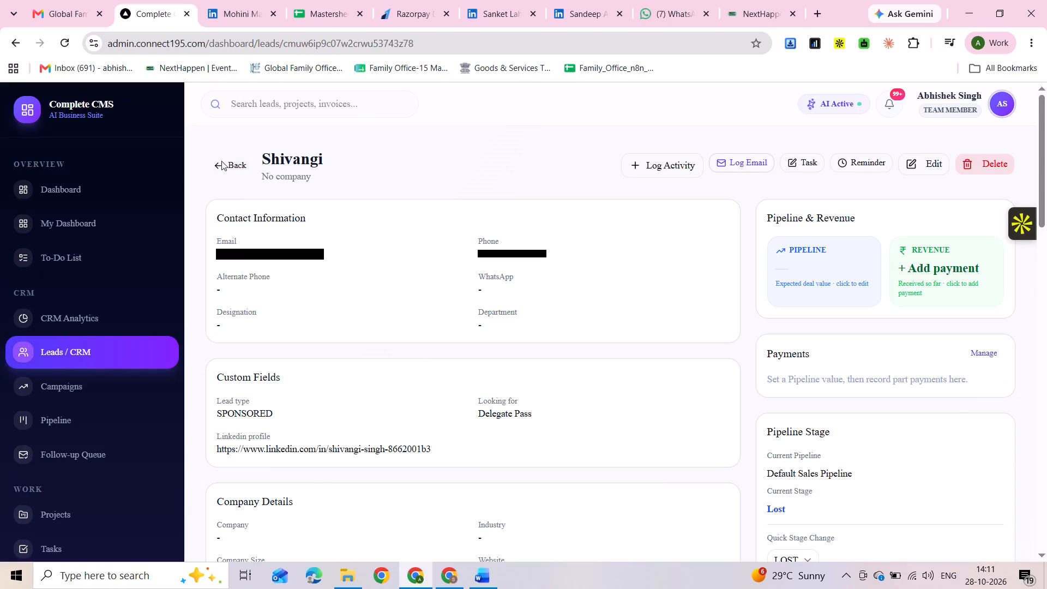
click(221, 161)
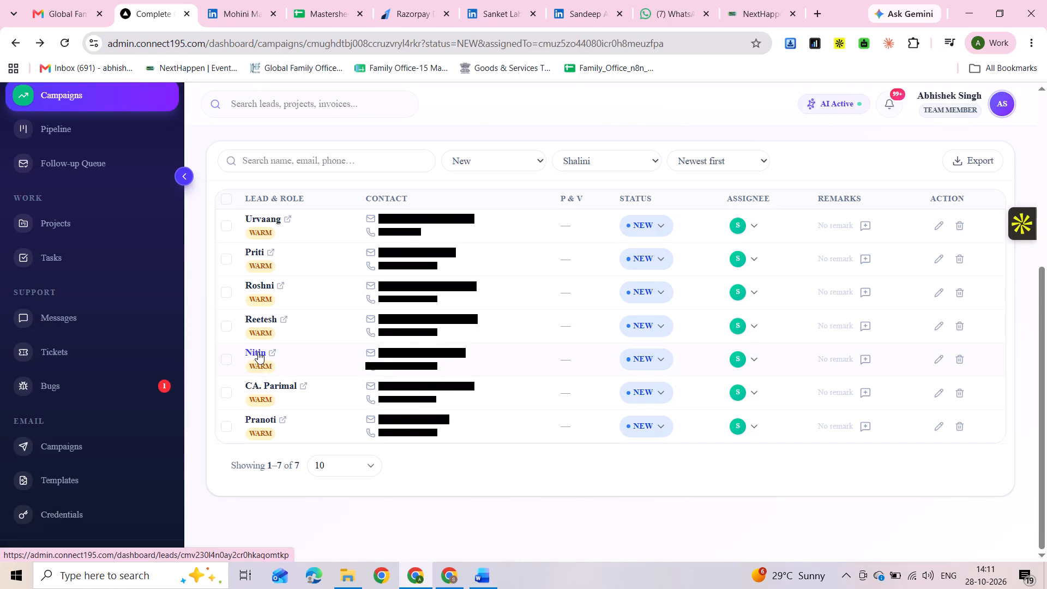
double_click(258, 352)
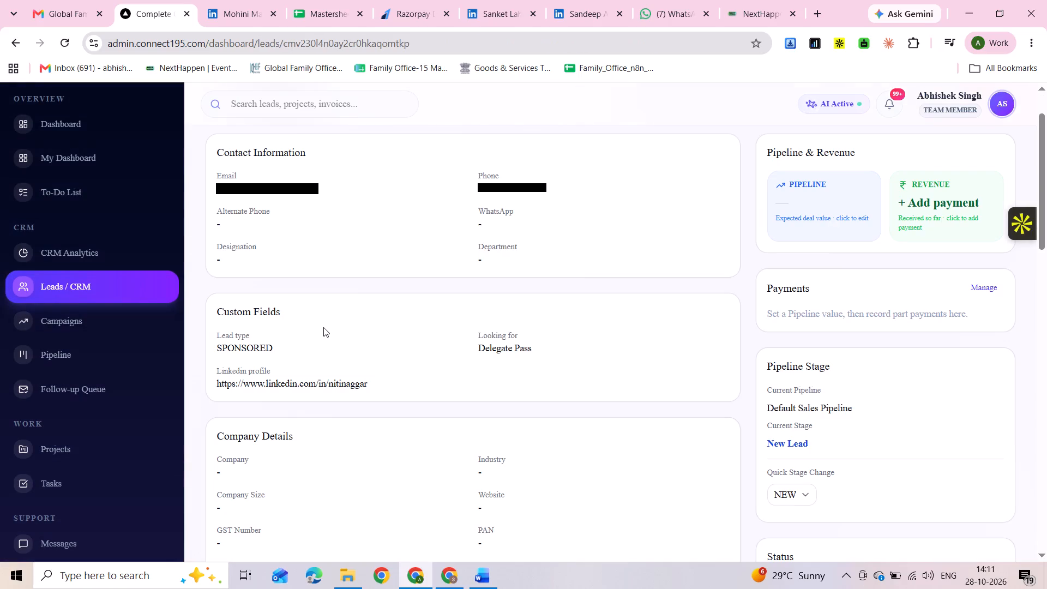
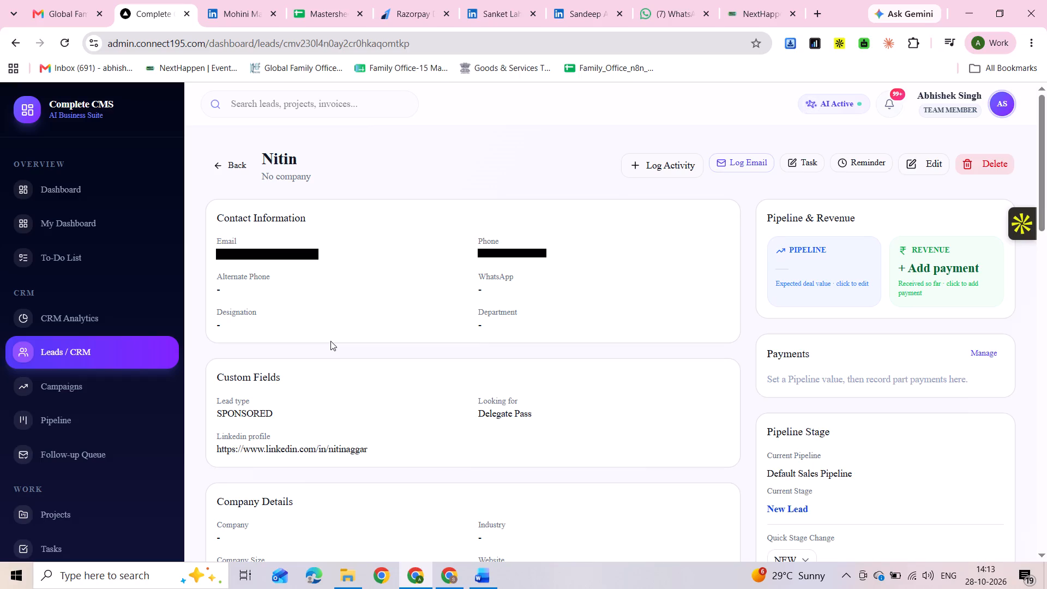
Return from Nitin's record to Shalini's New leads in the campaign and open CA. Parimal's lead record.
scroll(330, 341, up, 6)
click(220, 170)
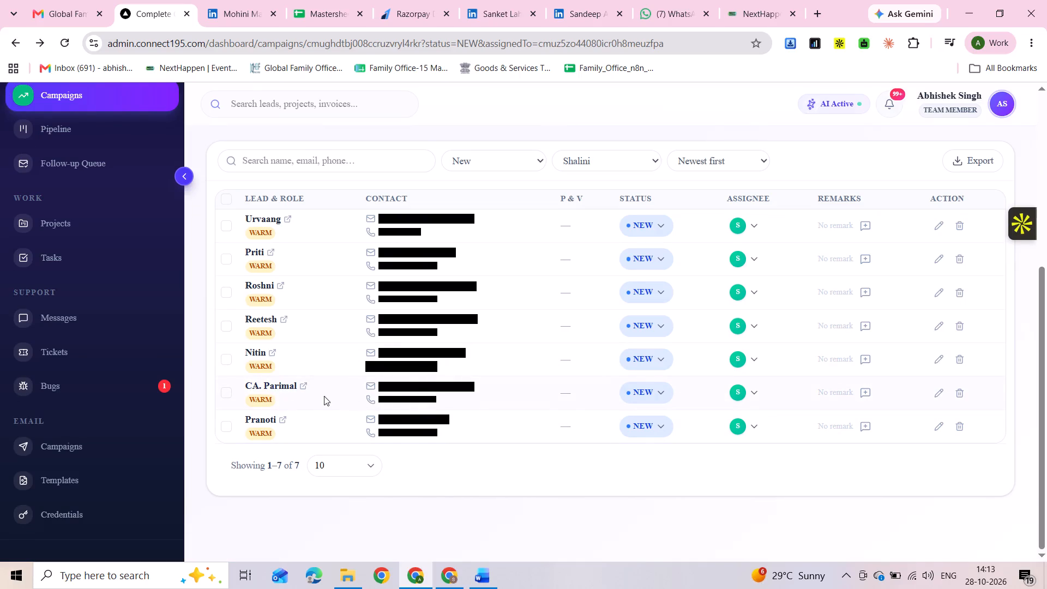
click(267, 386)
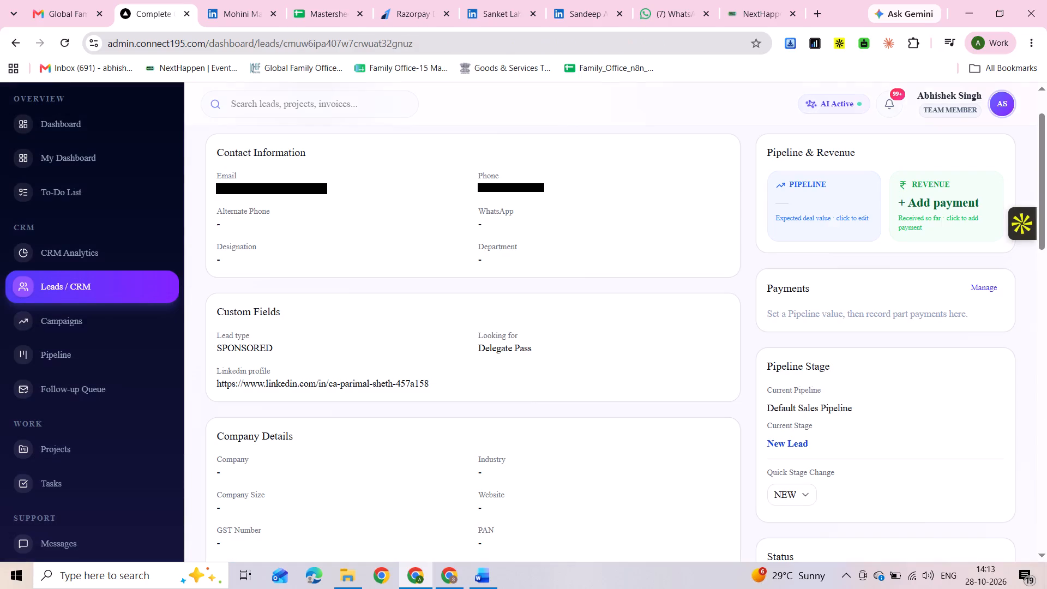
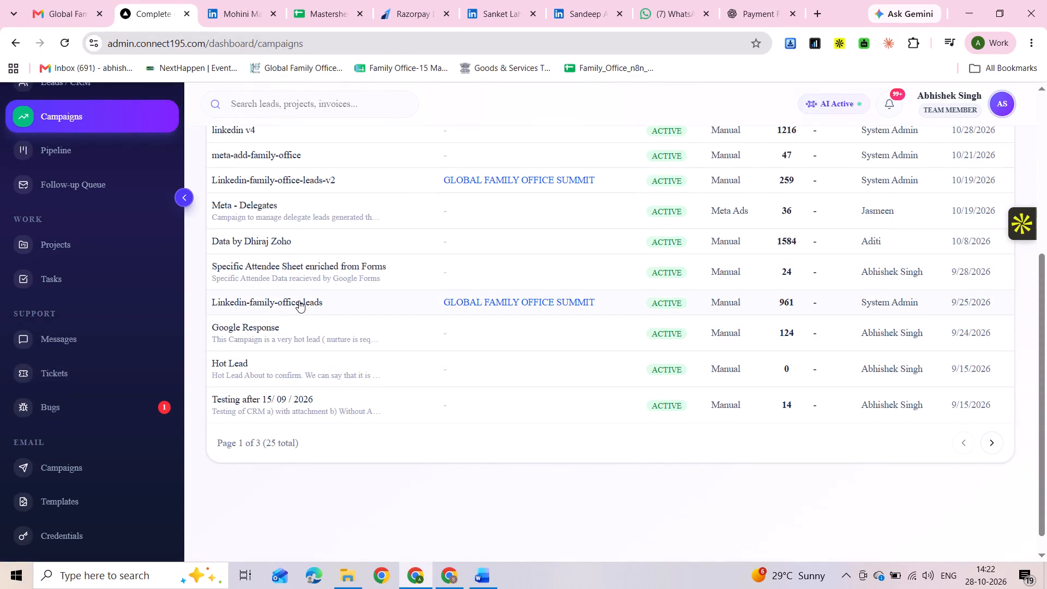
Search the Linkedin-family-office-leads campaign for "mukul" and open the matching lead's record.
scroll(298, 303, down, 4)
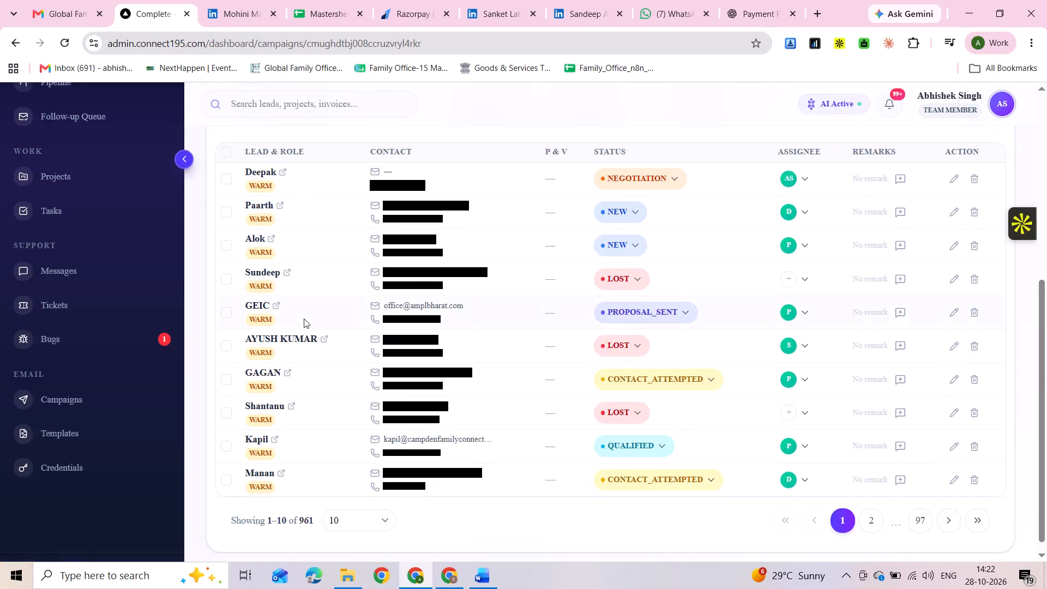
scroll(304, 318, up, 3)
click(321, 310)
text(mukul)
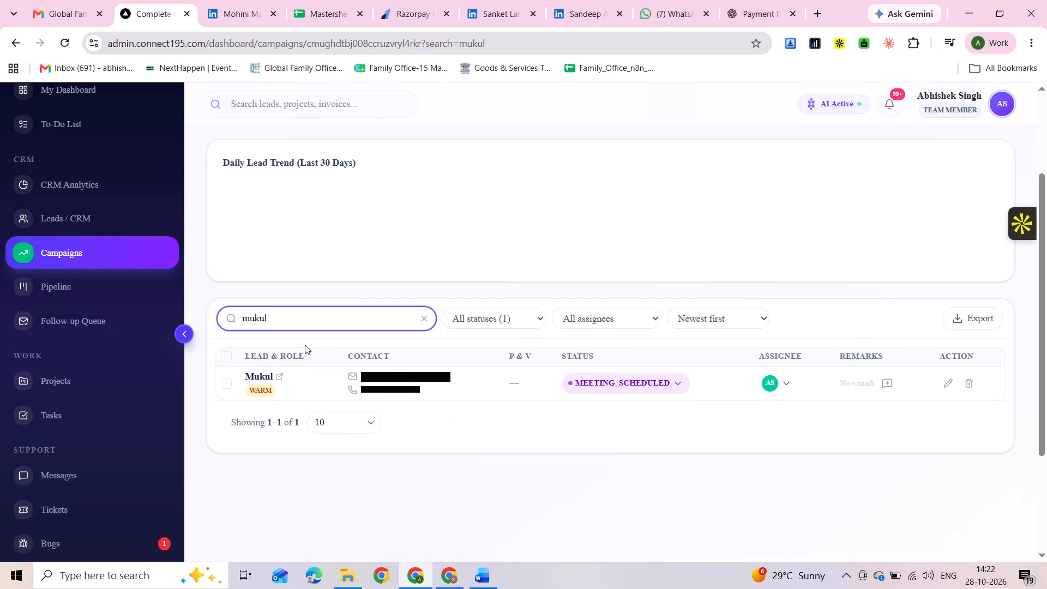
click(264, 376)
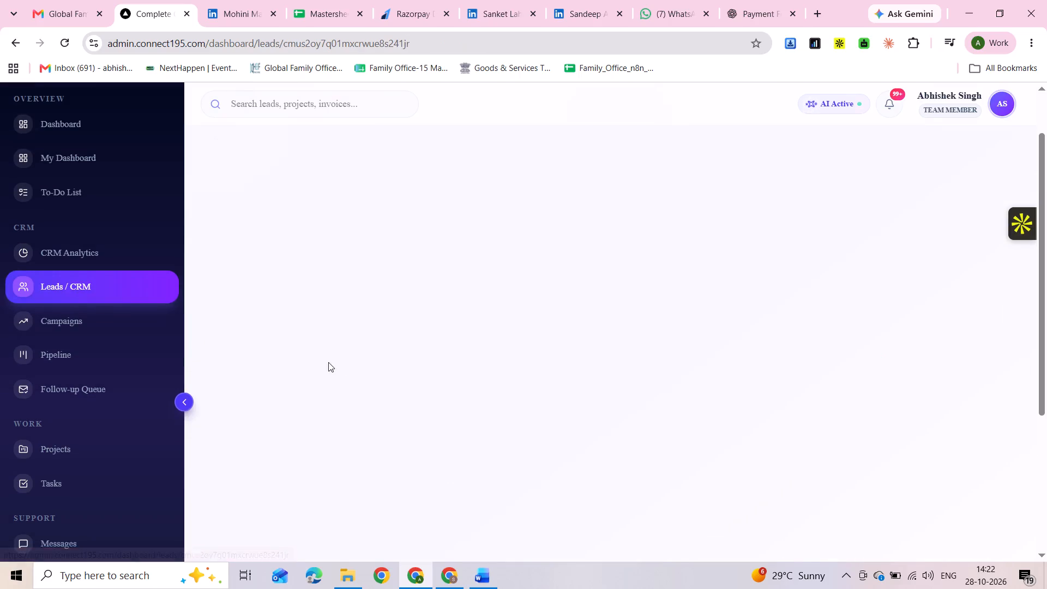
Post a two-line discussion note on the lead: "I have drop a follow up mail for payment confirmation ." and "Take follow up on Monday".
scroll(358, 366, down, 12)
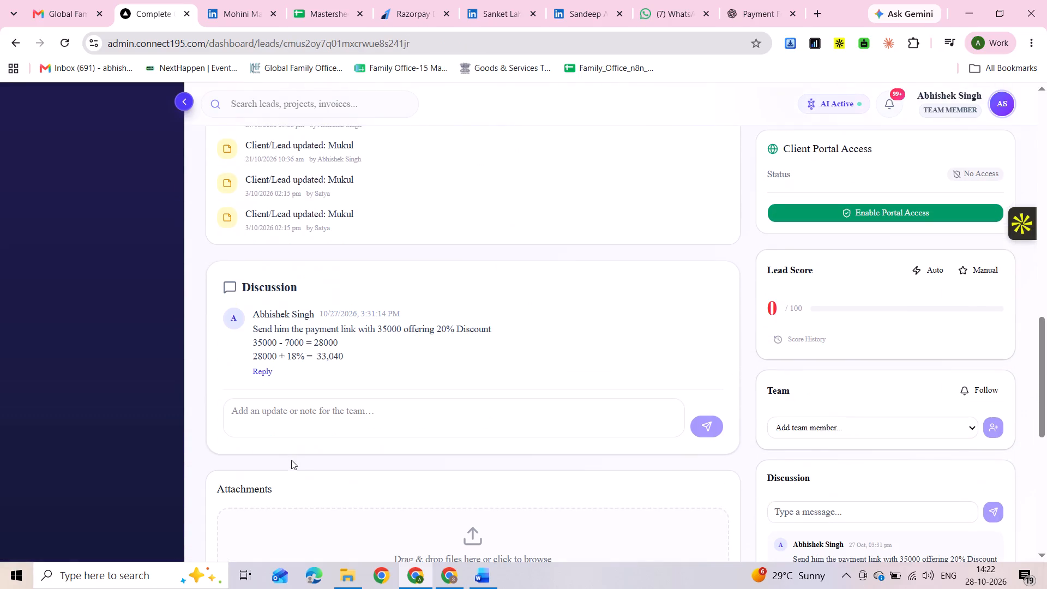
click(308, 423)
text(I have t)
key(BackSpace)
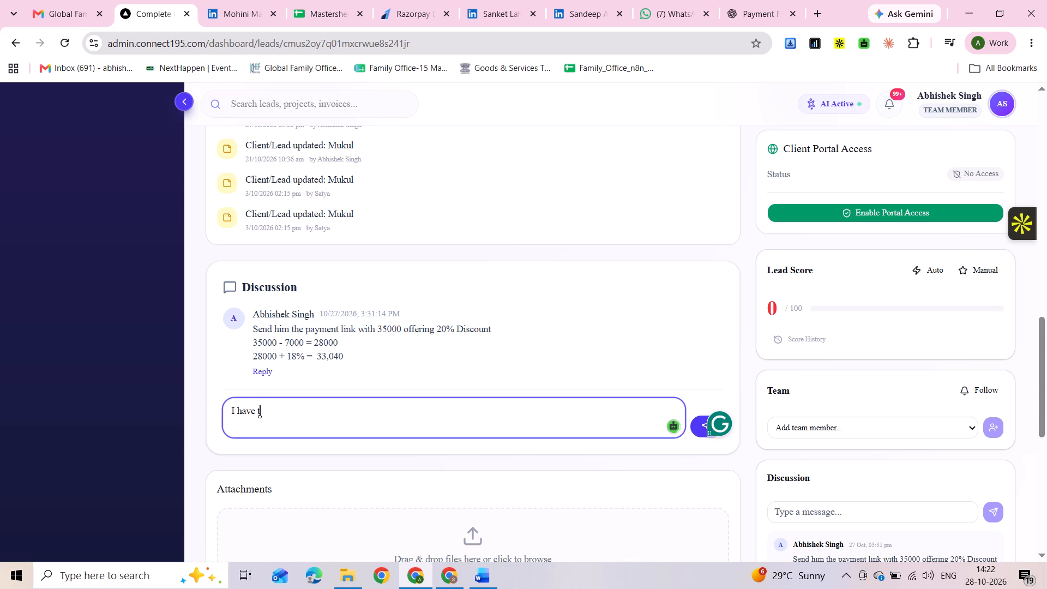
text(drop a follow up mail for payment con)
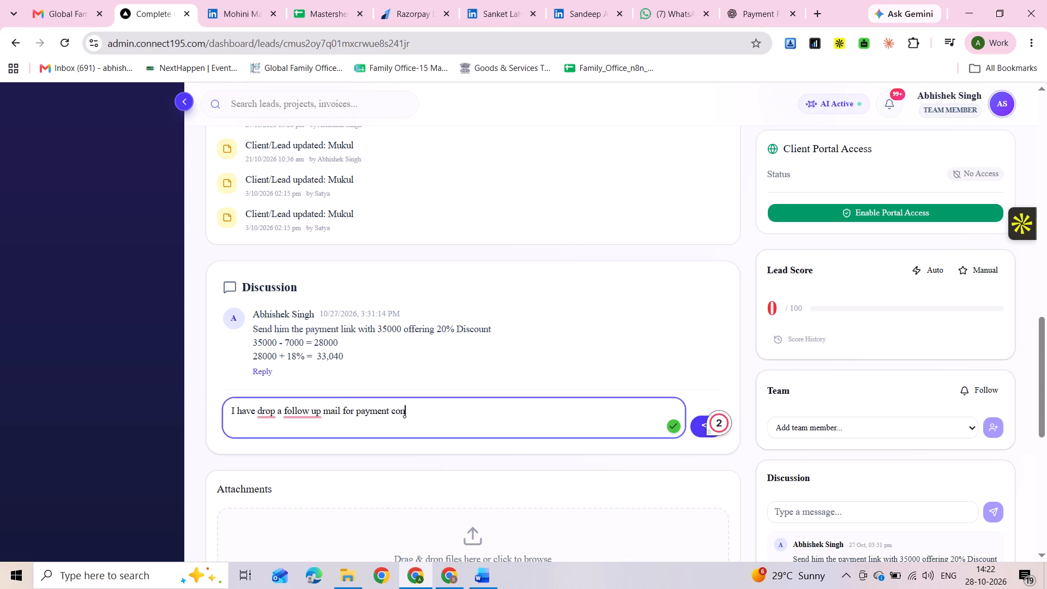
text(firmation .)
key(shift+Return)
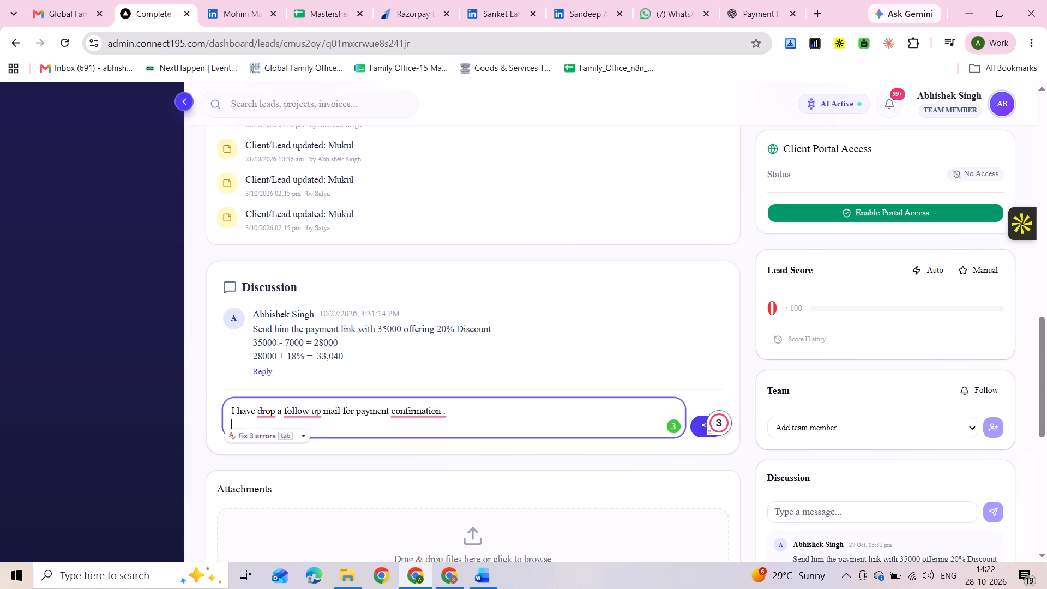
text(Take follow up on Monday)
key(space)
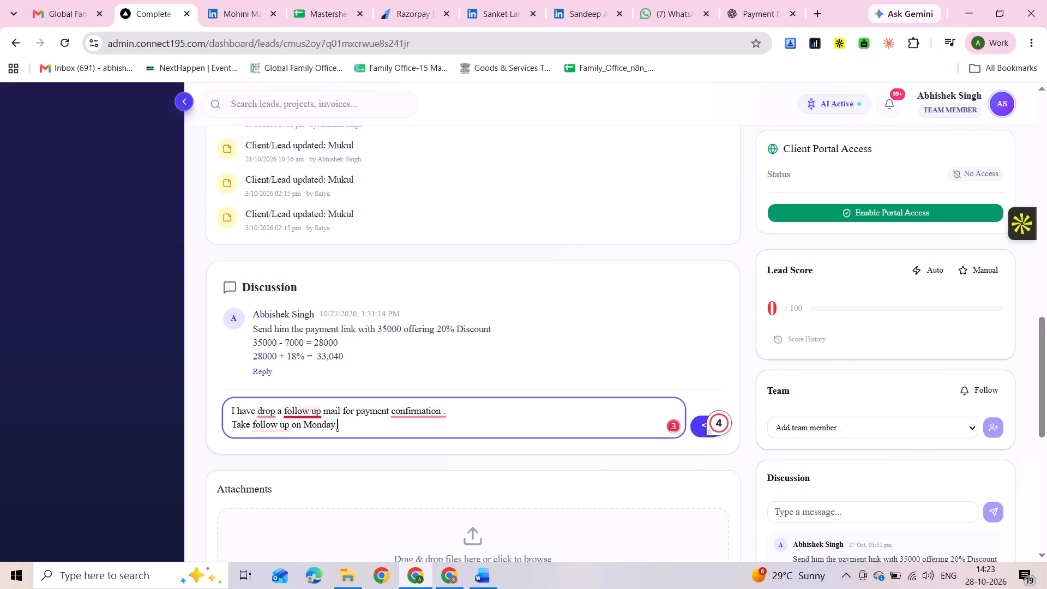
click(701, 424)
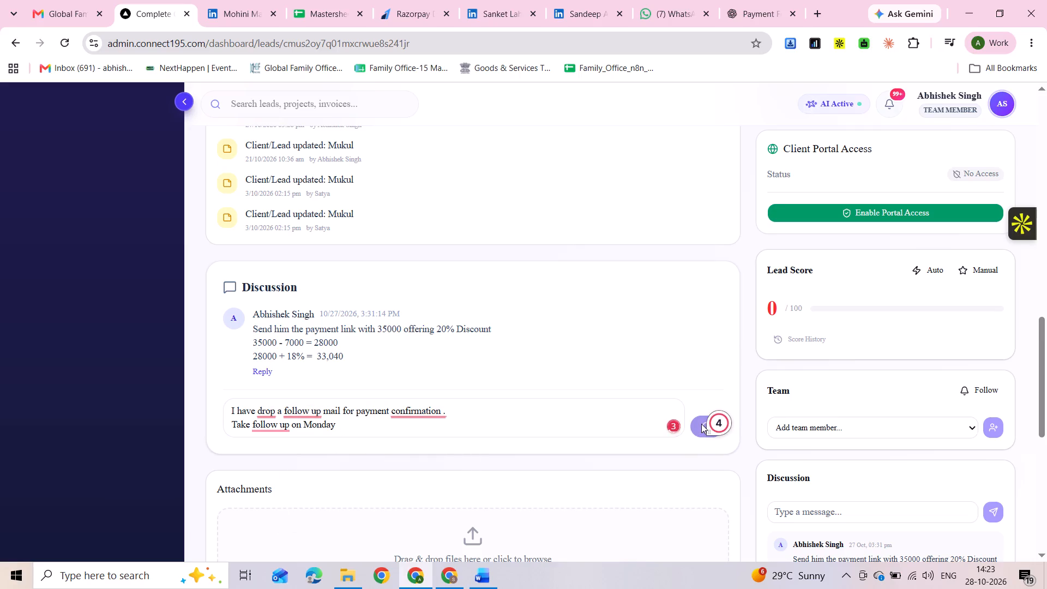
Return to the campaign's lead list and clear the "mukul" search.
scroll(571, 359, up, 13)
scroll(507, 323, up, 4)
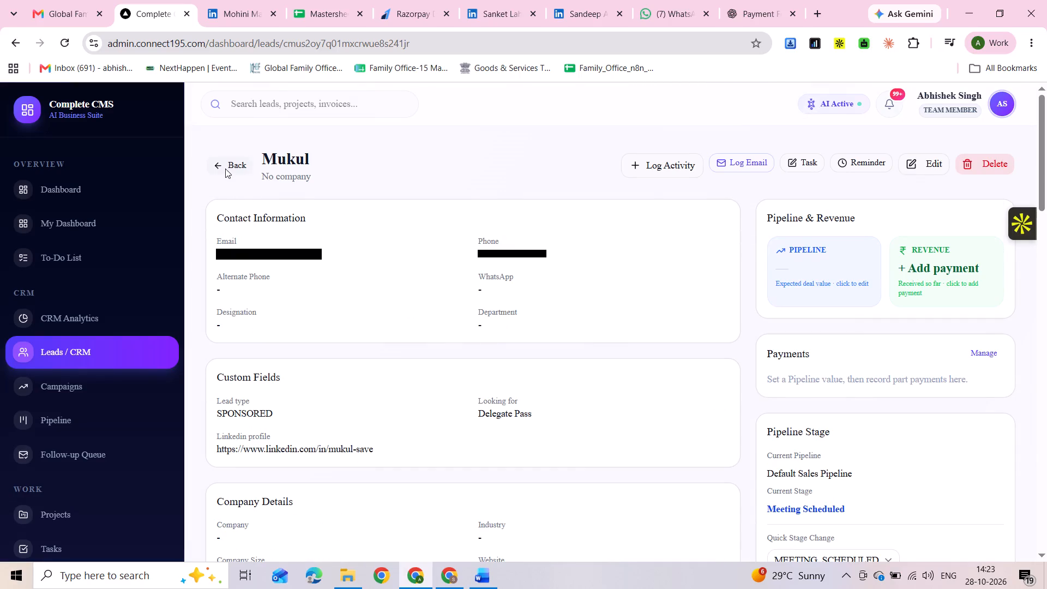
click(225, 168)
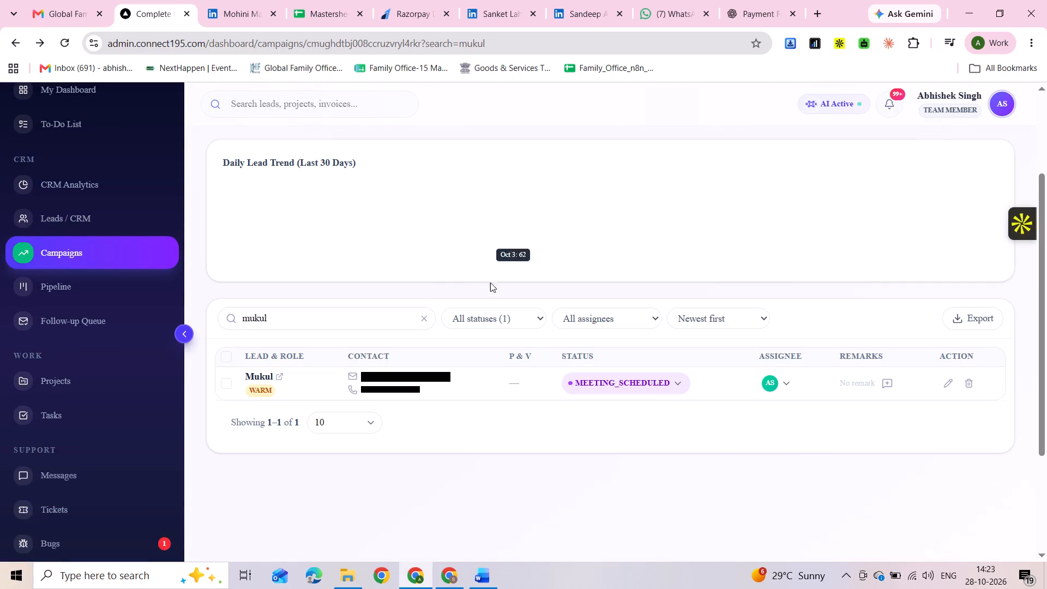
click(423, 321)
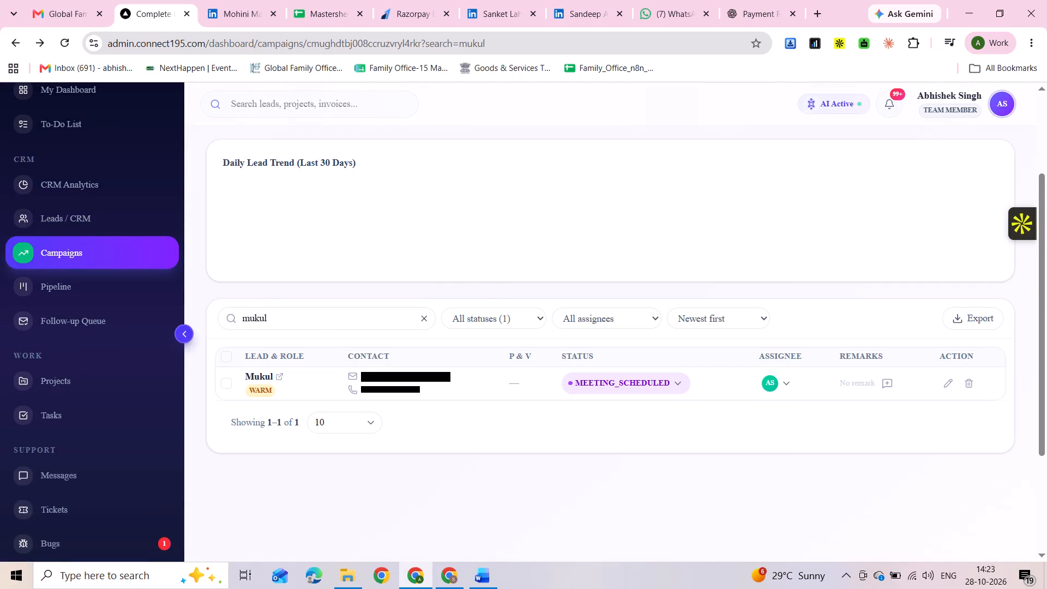
Return to the campaigns overview and reopen the Linkedin-family-office-leads campaign with its full lead list.
click(55, 264)
scroll(342, 361, down, 2)
click(323, 359)
Open the status filter options for the campaign's lead list.
scroll(382, 311, down, 4)
scroll(393, 305, up, 1)
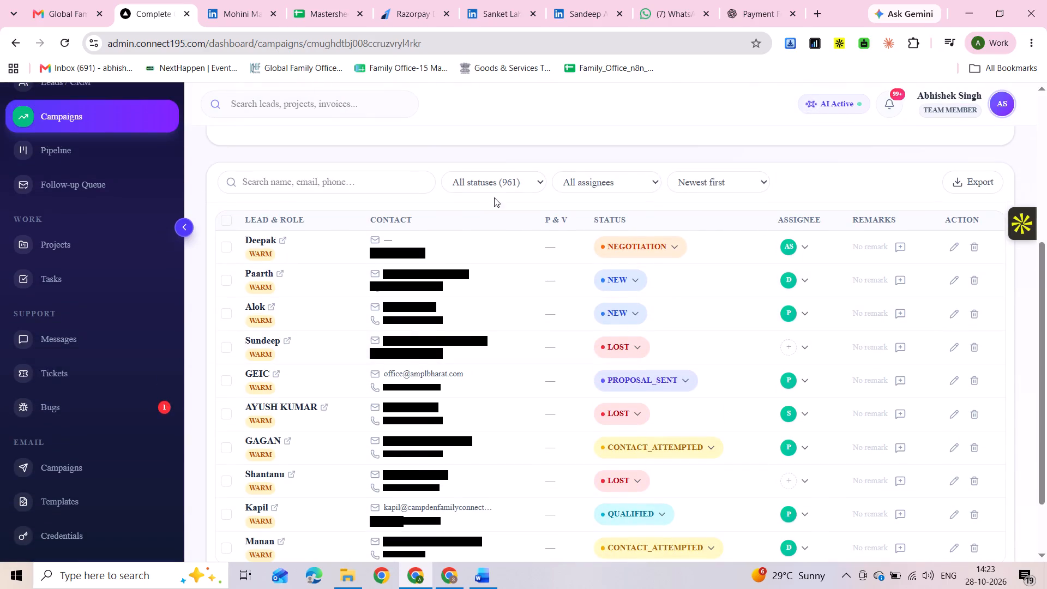
click(499, 181)
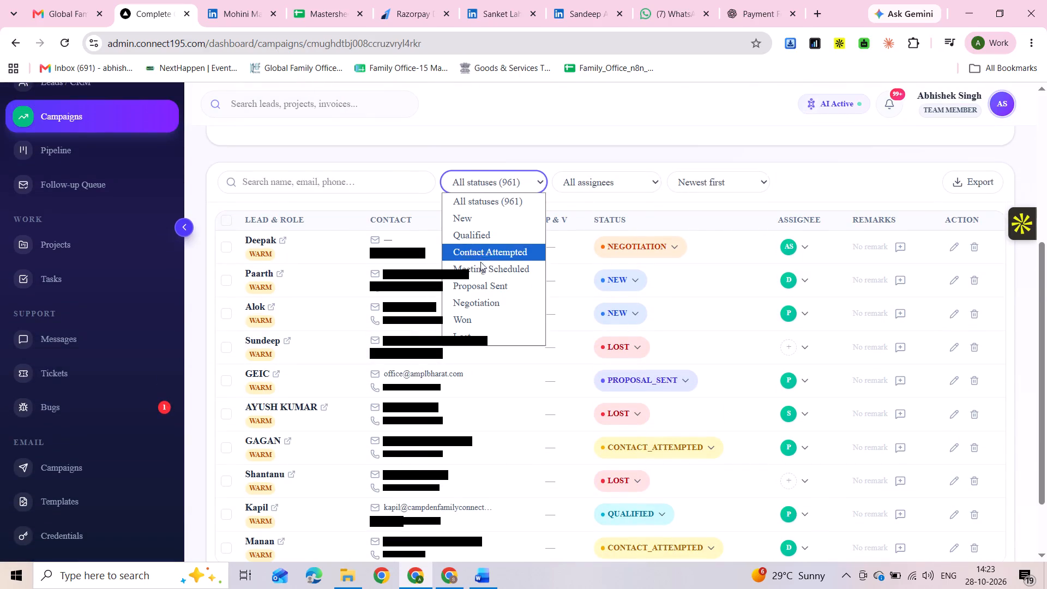
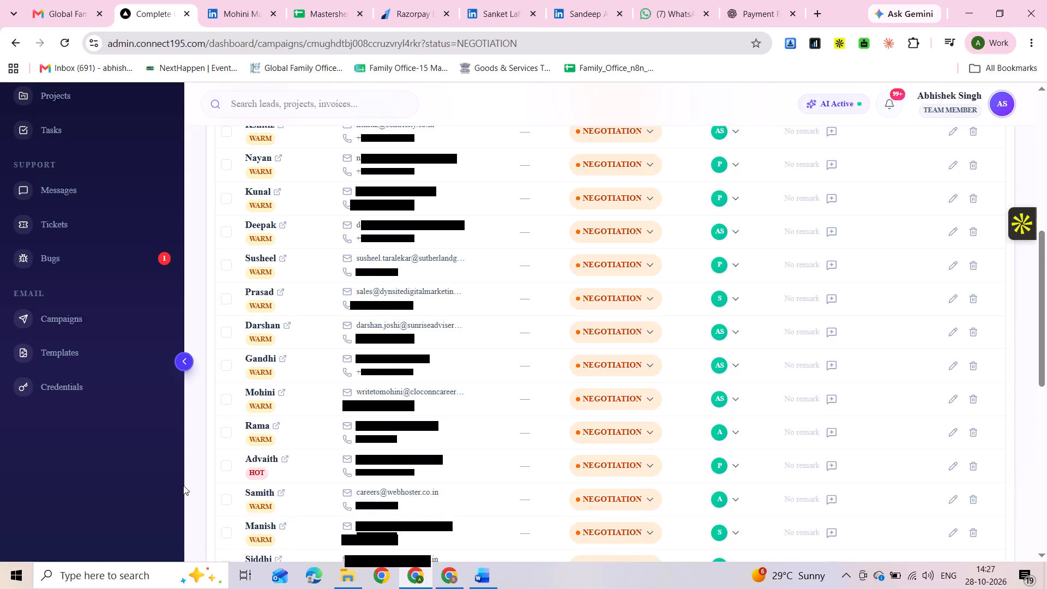
Filter the campaign's Negotiation leads to those assigned to the signed-in team member, Abhishek.
scroll(185, 483, down, 1)
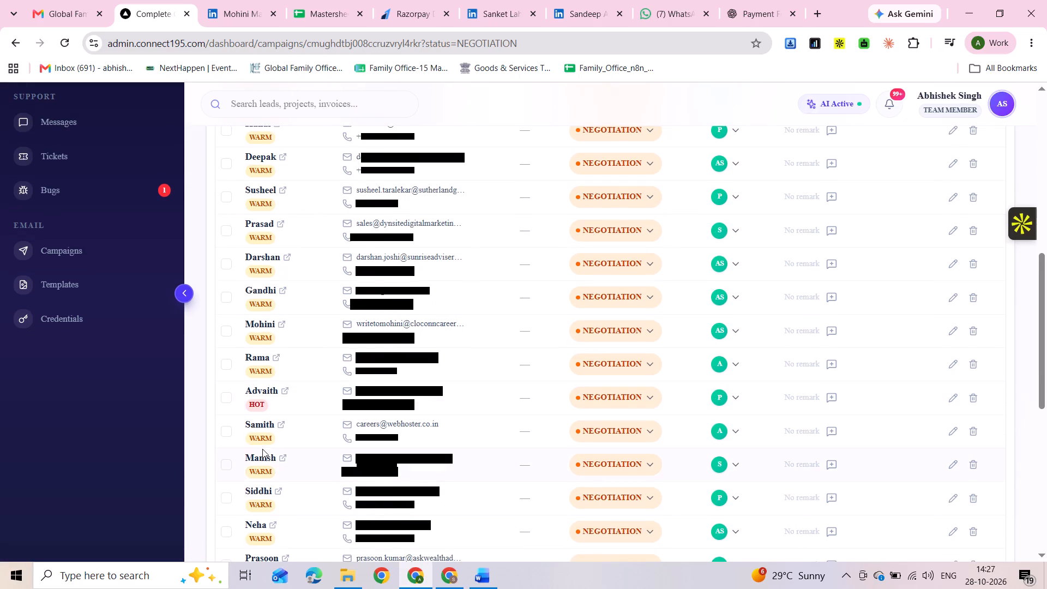
scroll(376, 413, up, 5)
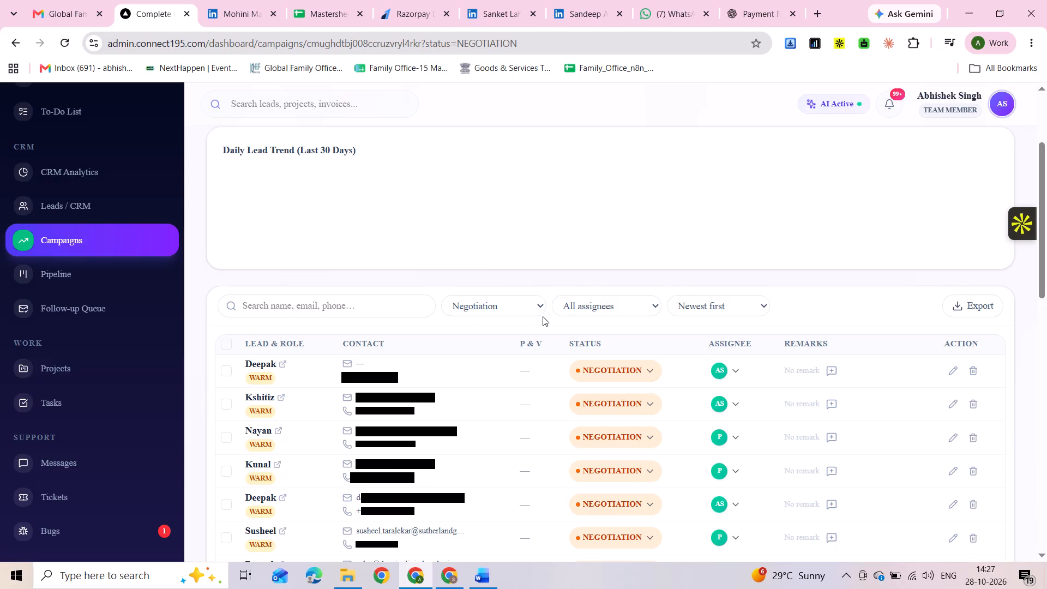
click(588, 306)
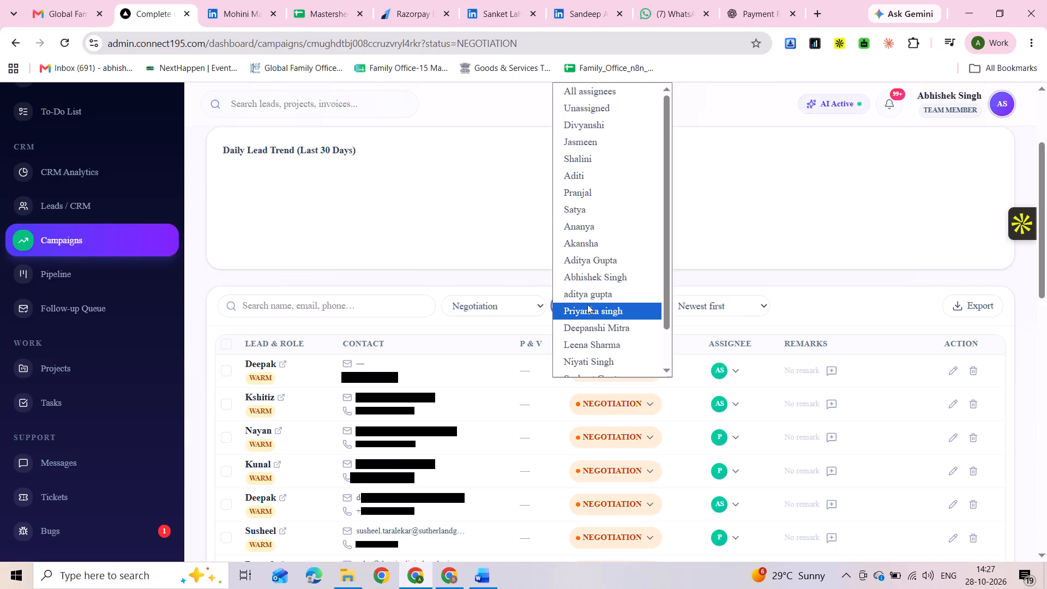
click(588, 278)
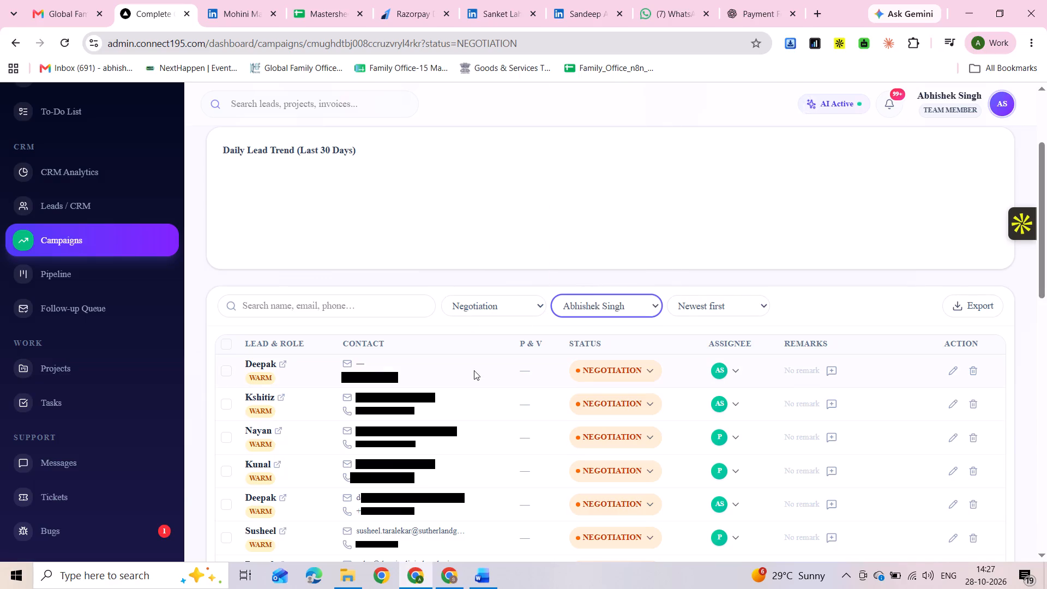
Open the Hitesh lead from the filtered list, review its activity timeline and discussion notes, and return to the list.
scroll(471, 373, down, 3)
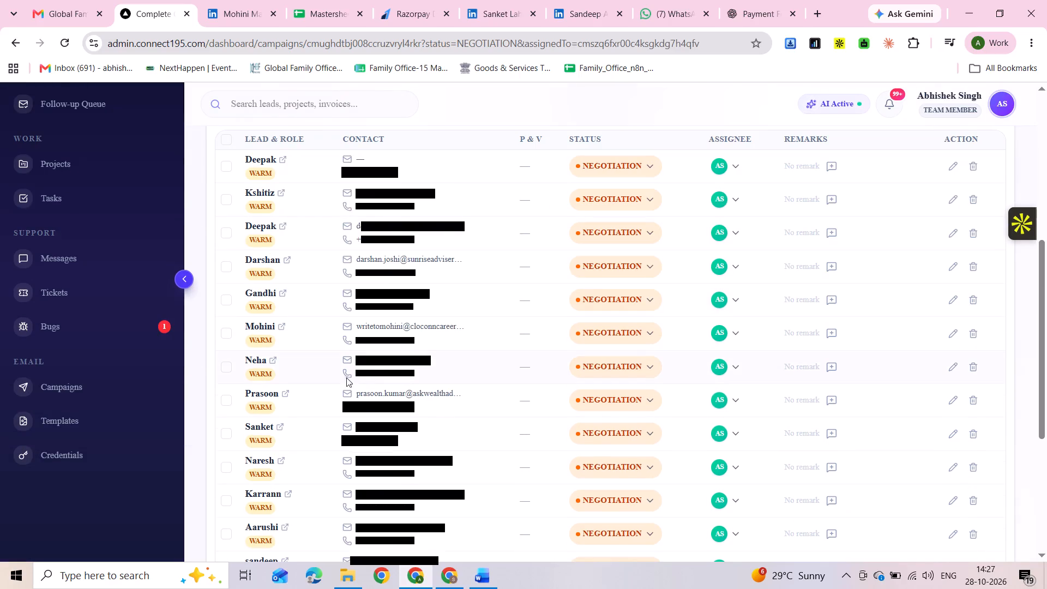
scroll(294, 408, down, 1)
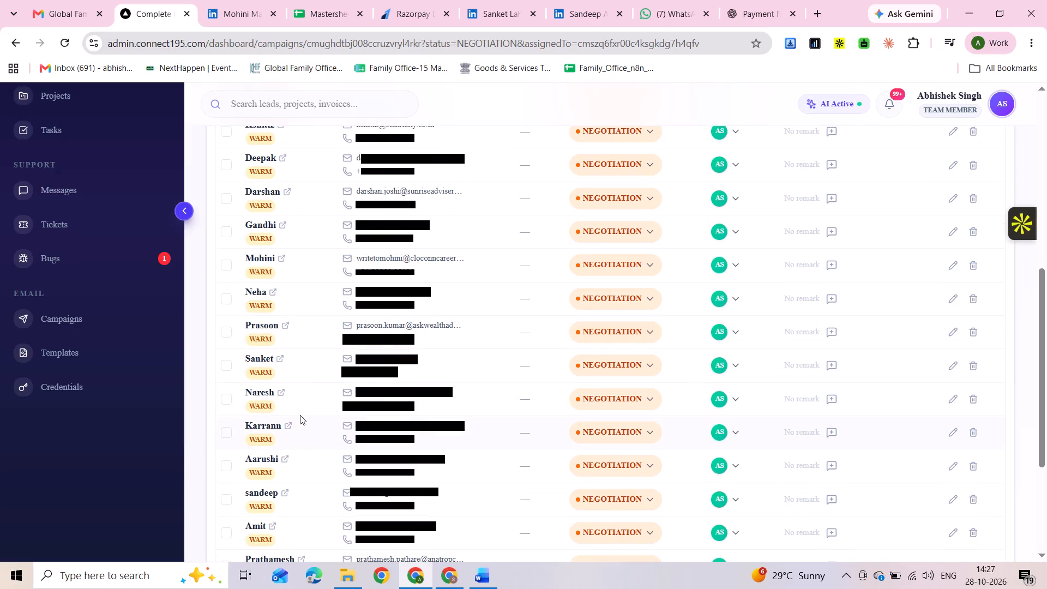
scroll(298, 413, down, 2)
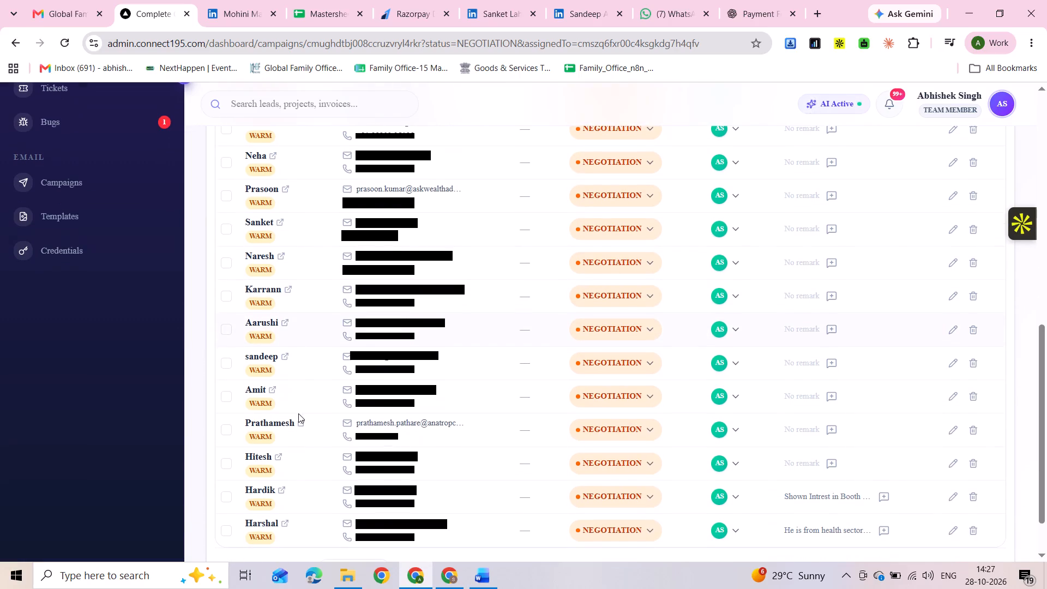
scroll(298, 413, down, 2)
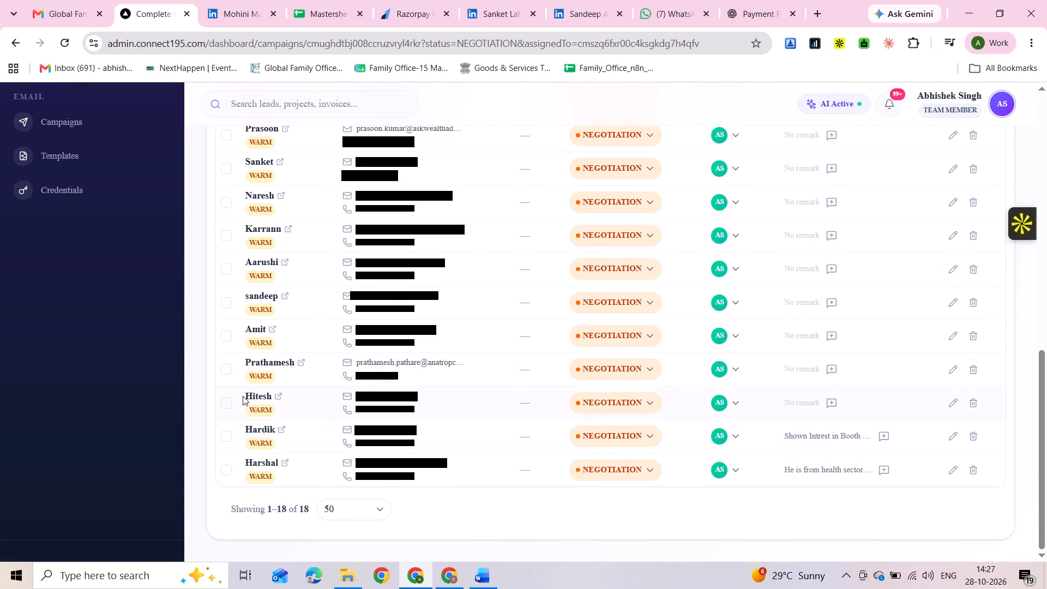
click(262, 398)
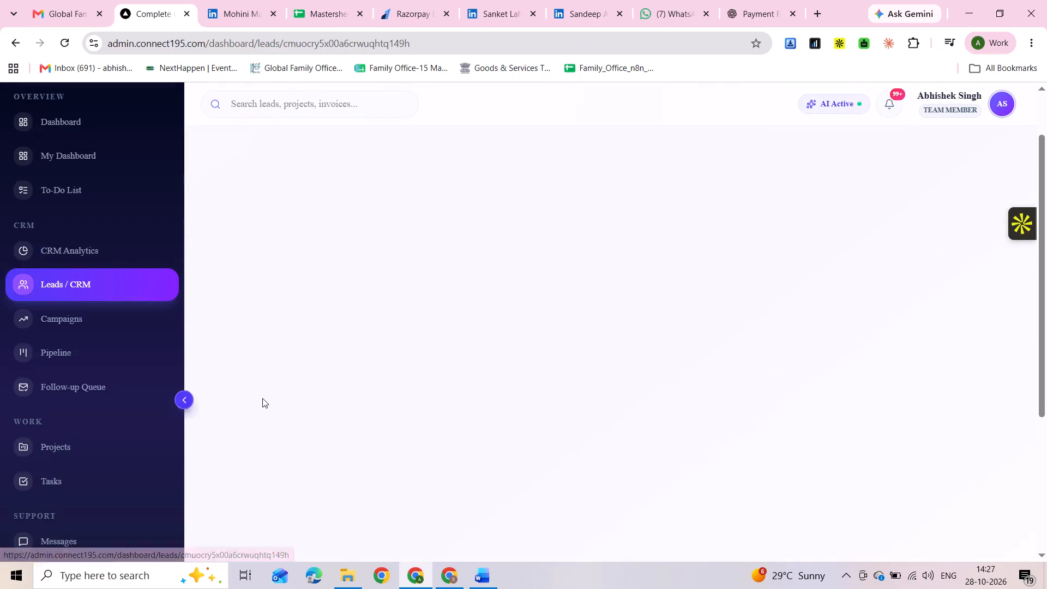
scroll(345, 410, down, 9)
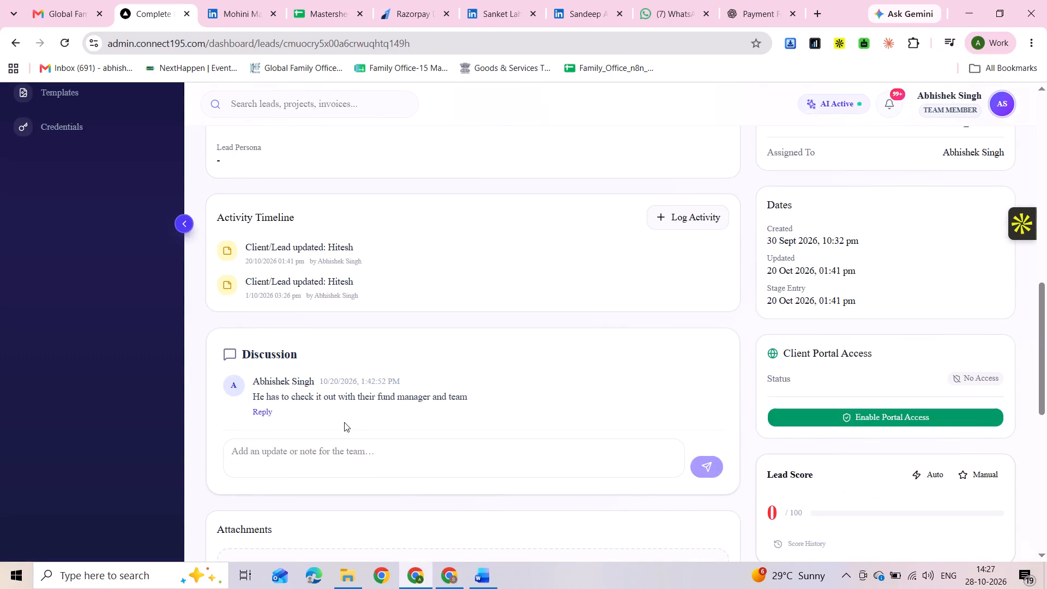
scroll(344, 422, up, 11)
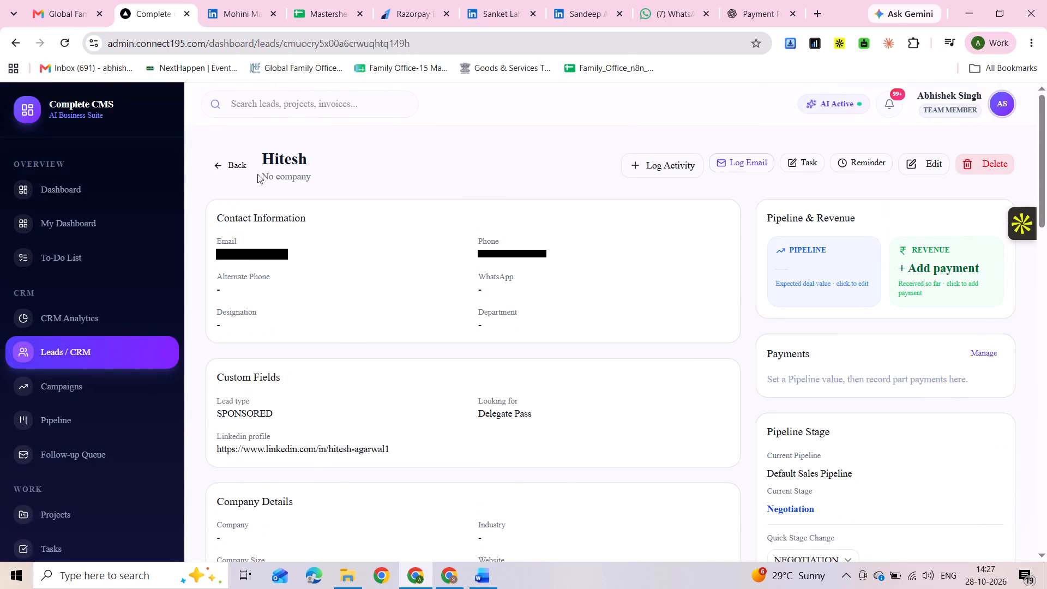
click(222, 155)
click(228, 169)
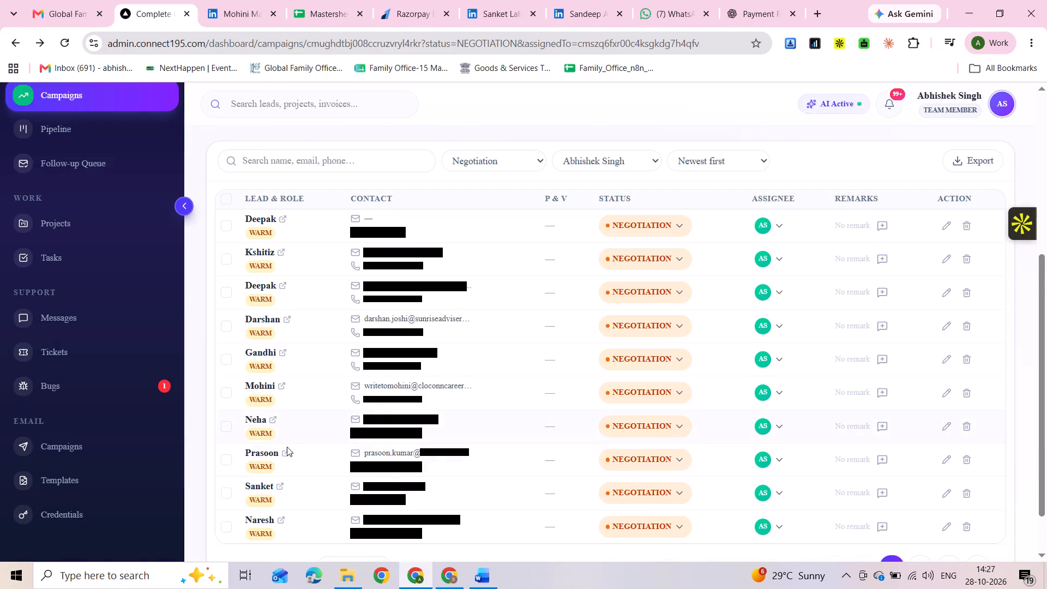
Show 50 leads per page in the filtered list and open the sandeep lead's record.
scroll(287, 452, down, 1)
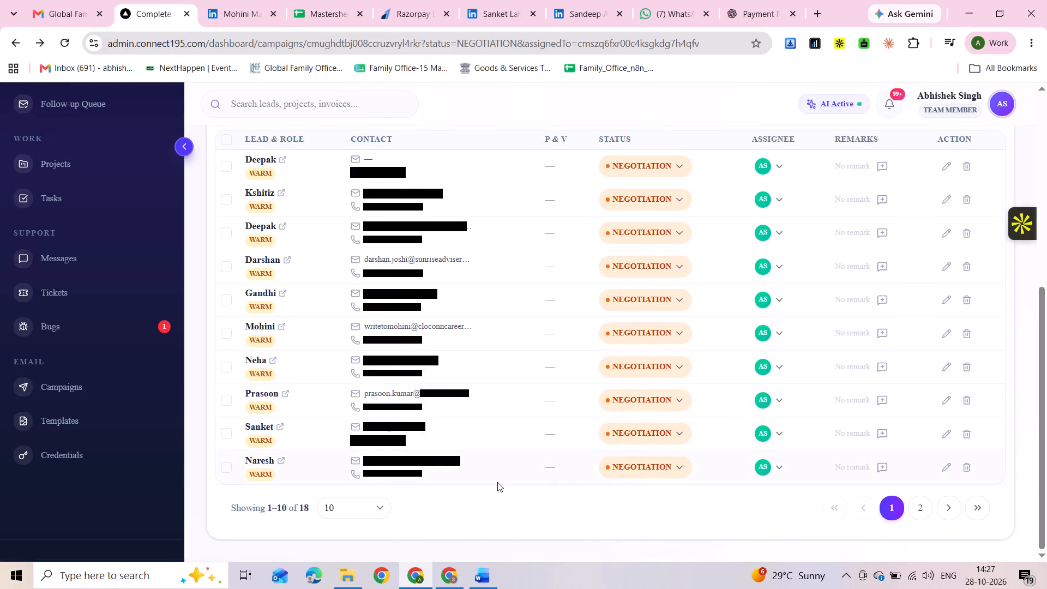
click(361, 501)
click(360, 523)
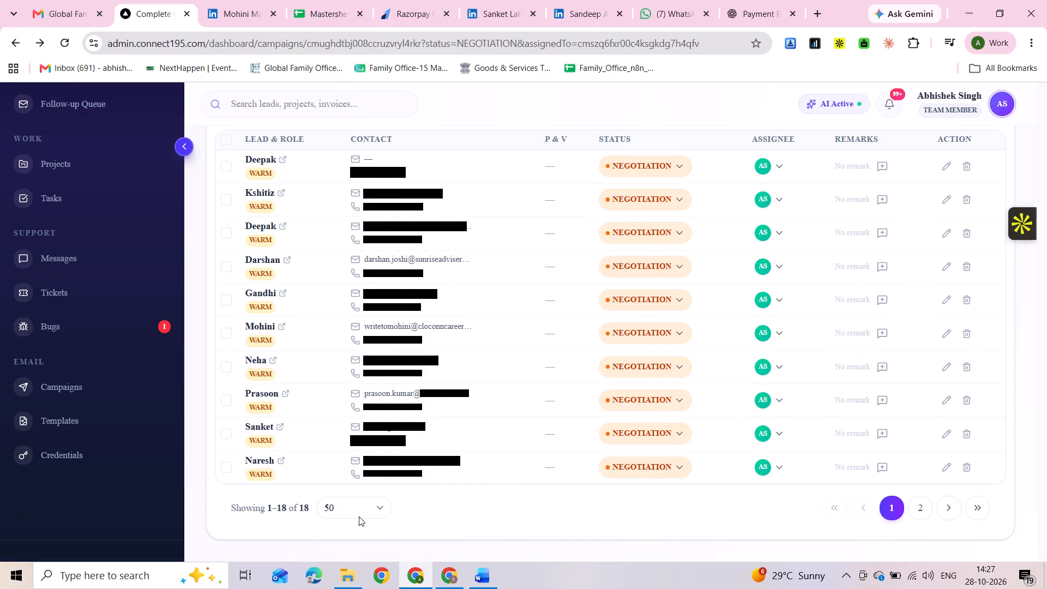
scroll(354, 489, down, 2)
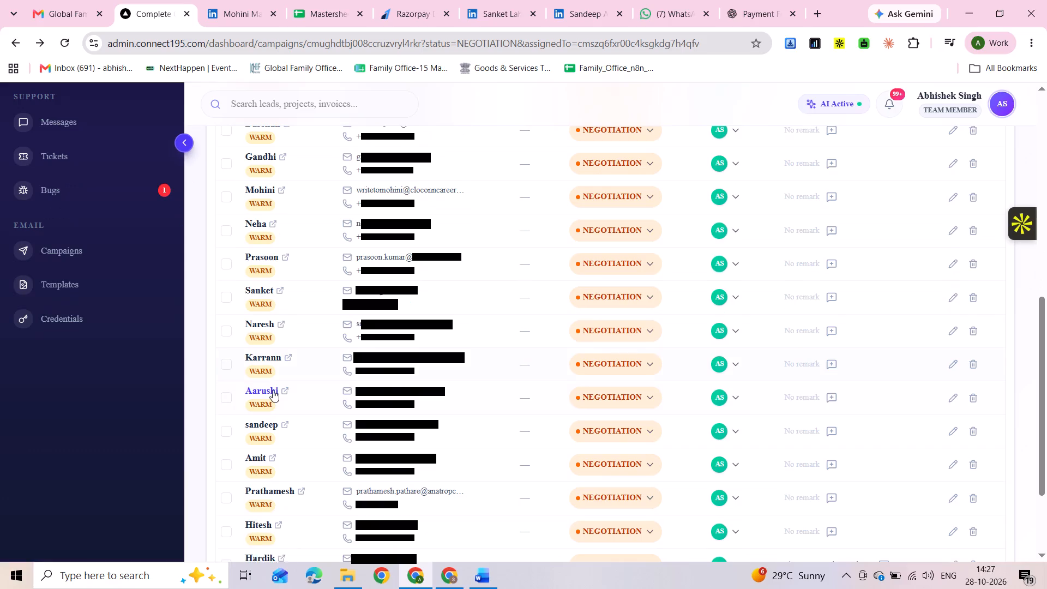
click(271, 423)
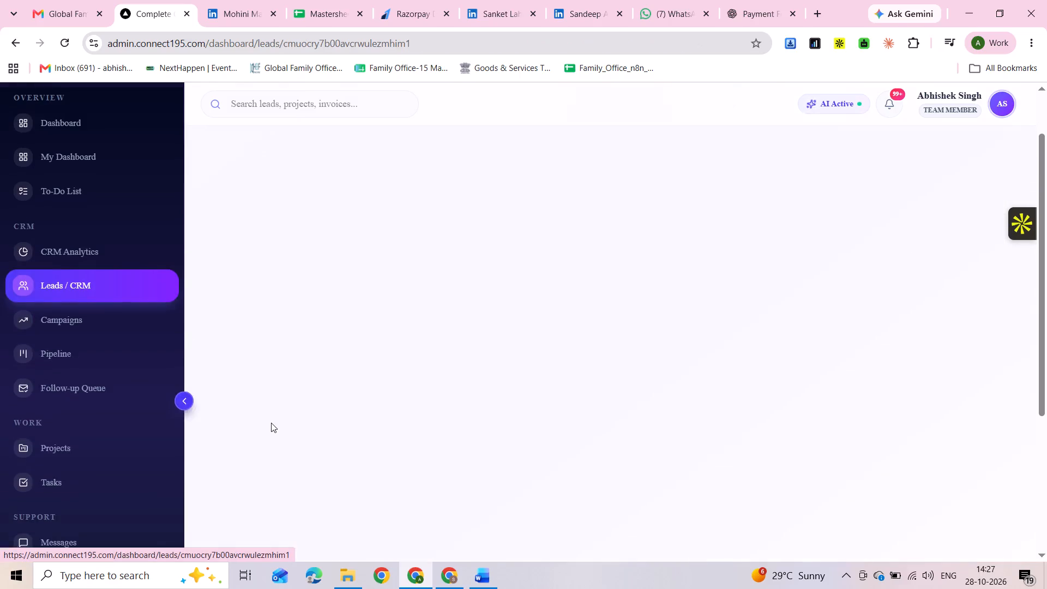
Review the sandeep lead's activity timeline, discussion notes, deal information and contact details.
scroll(354, 389, down, 11)
scroll(353, 402, up, 1)
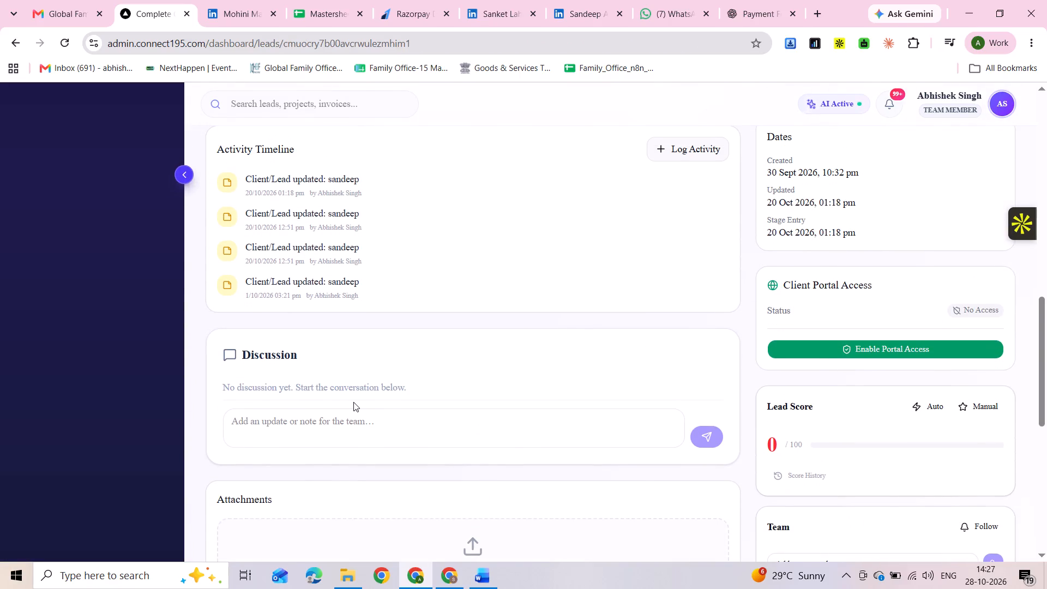
scroll(351, 402, up, 5)
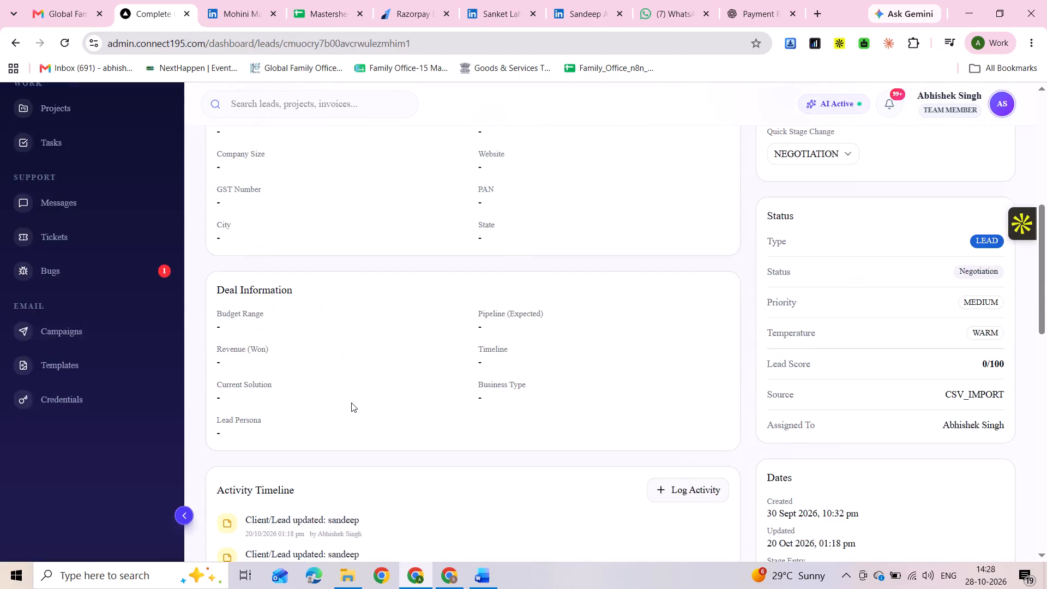
scroll(351, 402, up, 11)
scroll(351, 402, down, 1)
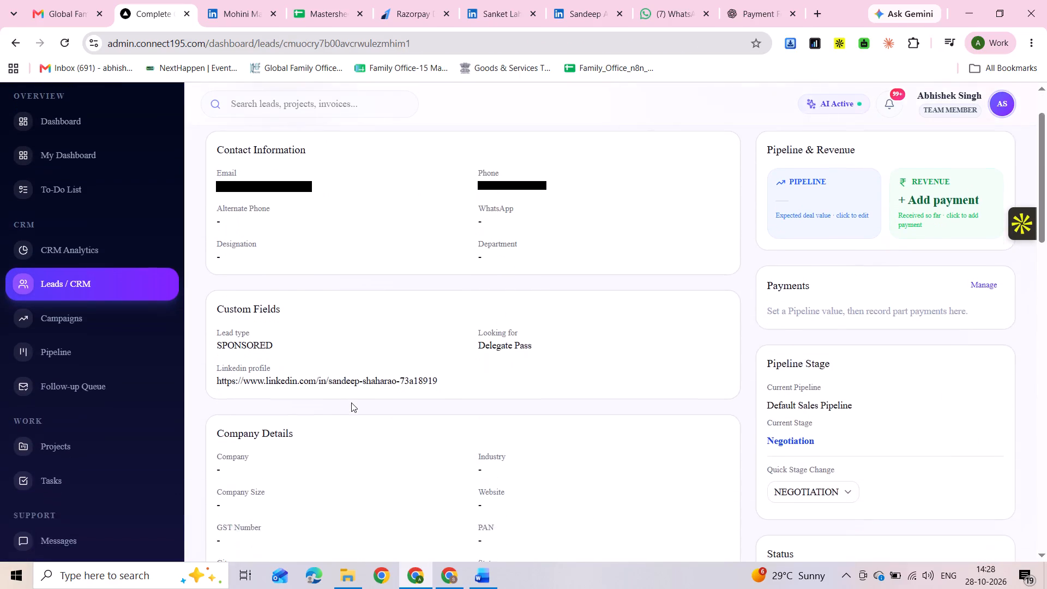
scroll(351, 402, up, 1)
drag(328, 251, 322, 252)
drag(247, 256, 167, 259)
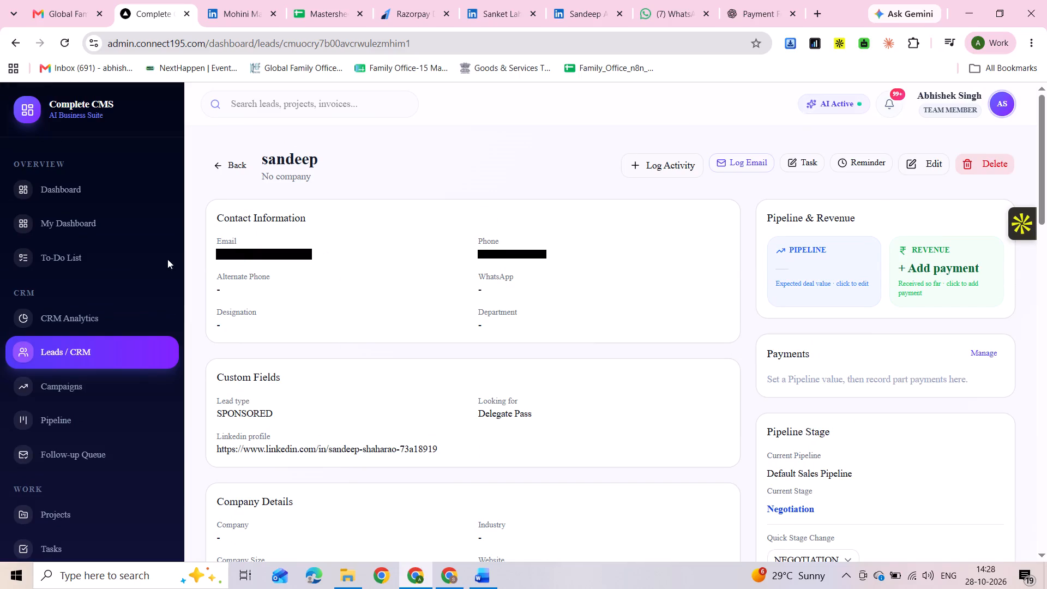
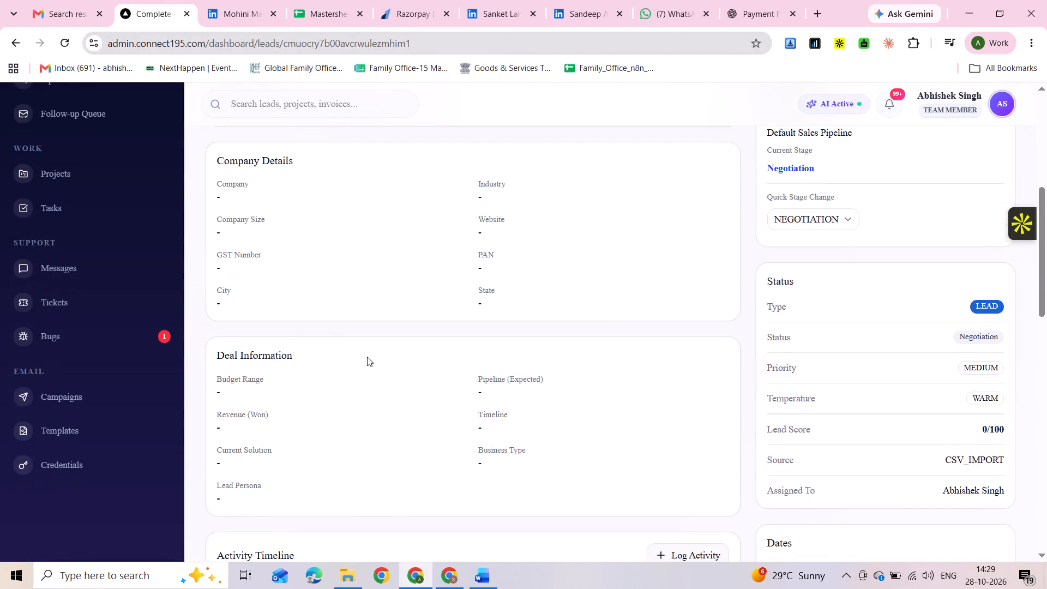
Check the sandeep lead's activity timeline and discussion notes, and go back to the contact information.
scroll(366, 357, down, 4)
scroll(365, 356, up, 1)
scroll(365, 356, down, 1)
scroll(365, 357, up, 2)
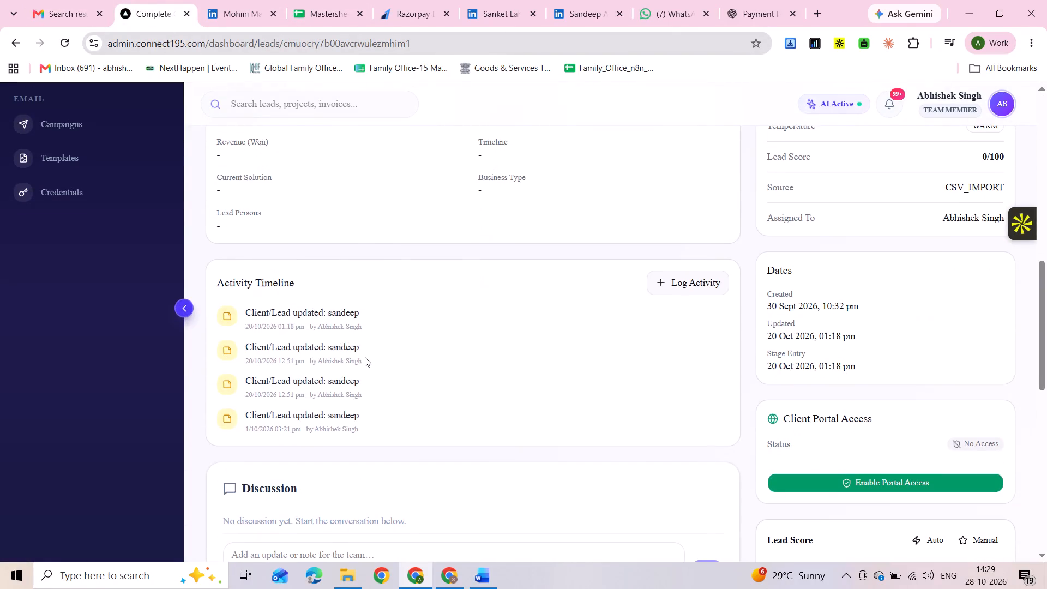
scroll(365, 357, up, 8)
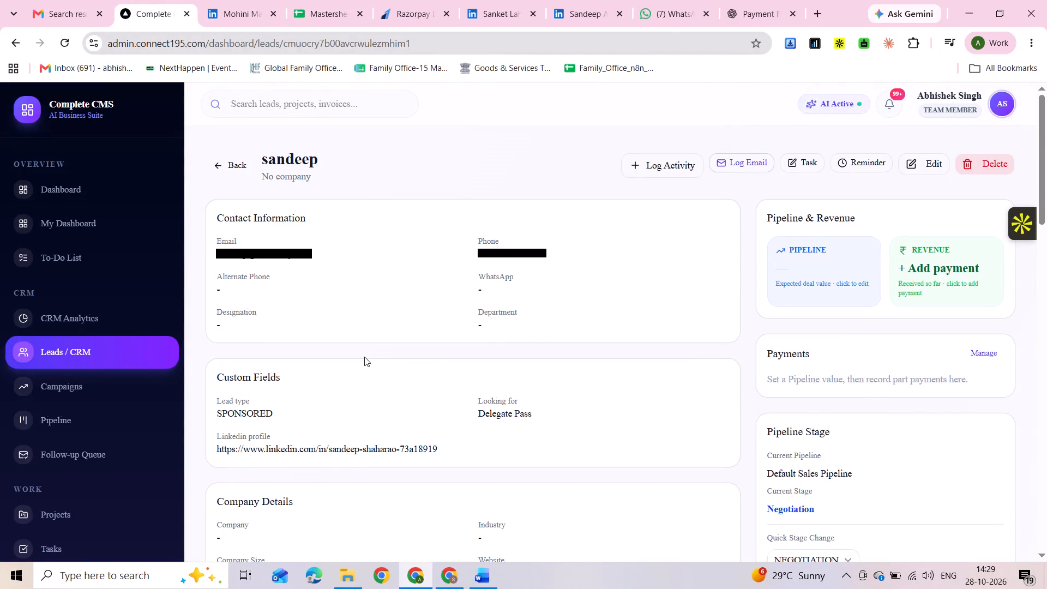
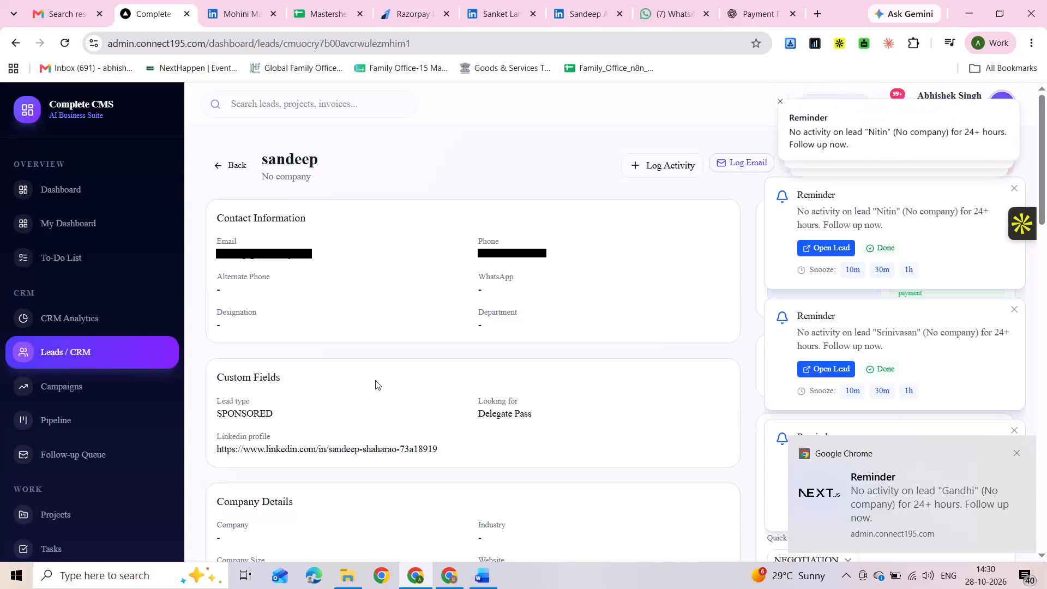
Review the sandeep lead's record, examining its custom fields, deal information, activity timeline and discussion notes.
scroll(375, 383, down, 1)
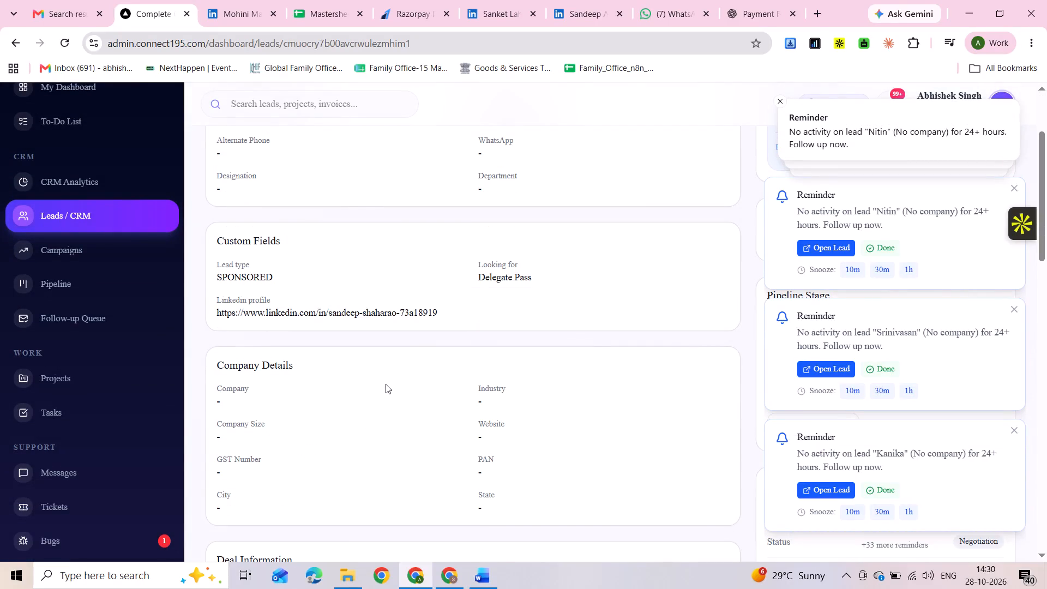
scroll(386, 384, down, 1)
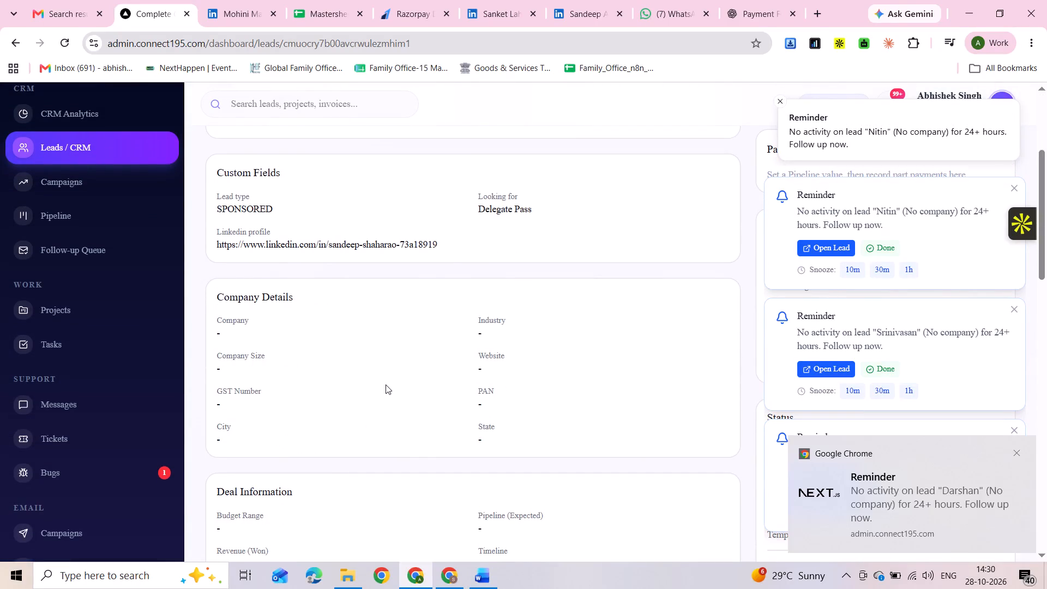
scroll(386, 384, up, 1)
scroll(386, 384, down, 1)
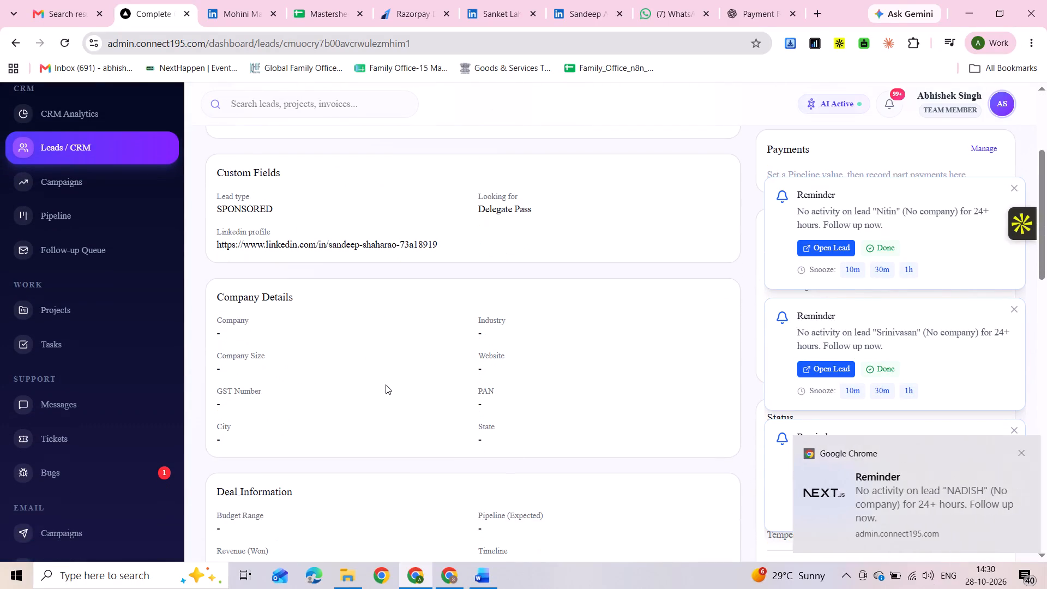
scroll(386, 384, down, 1)
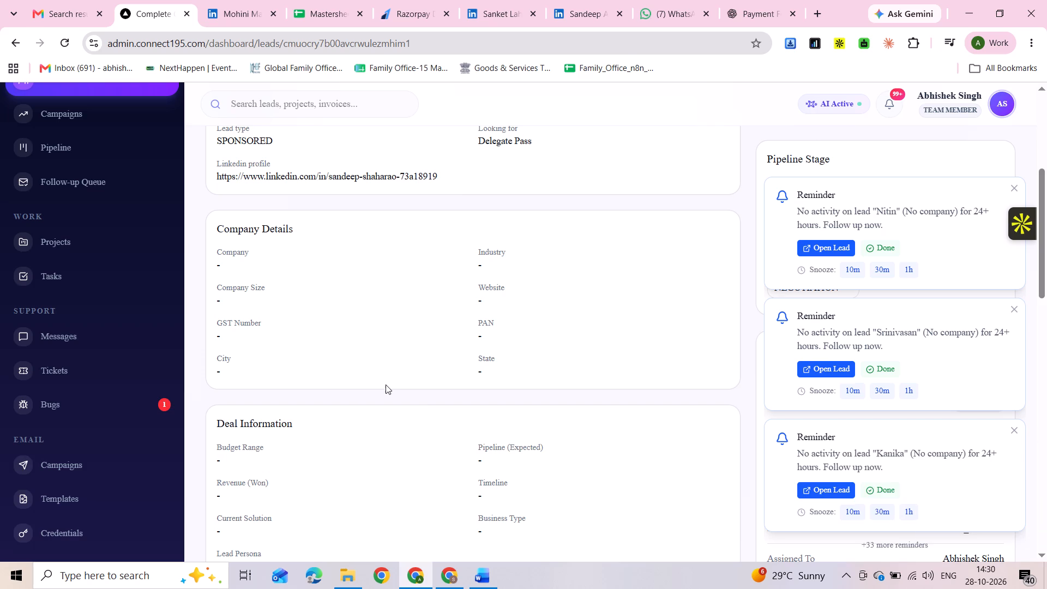
scroll(386, 384, down, 5)
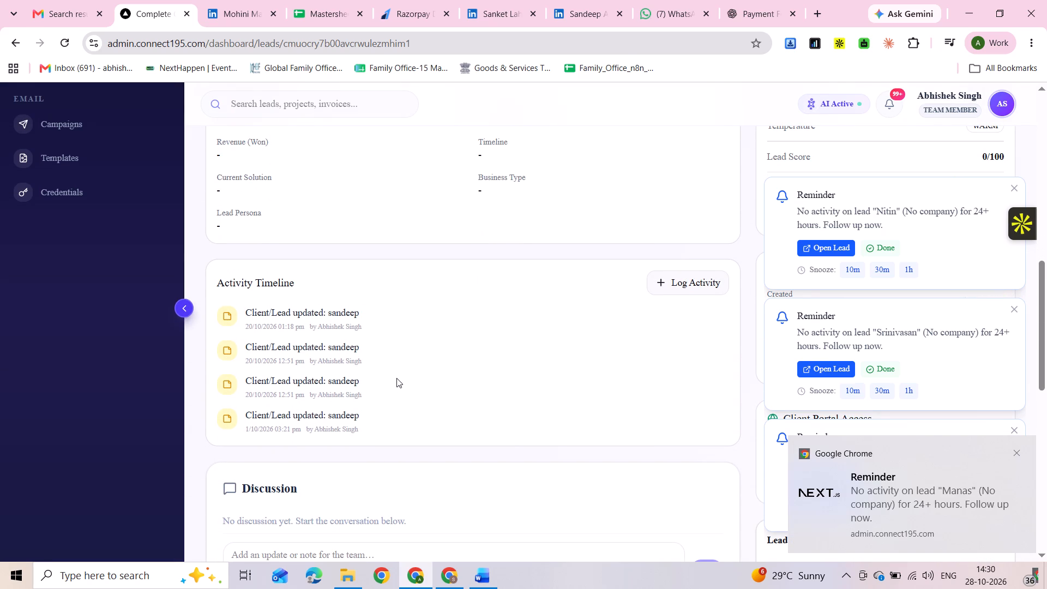
scroll(396, 378, up, 1)
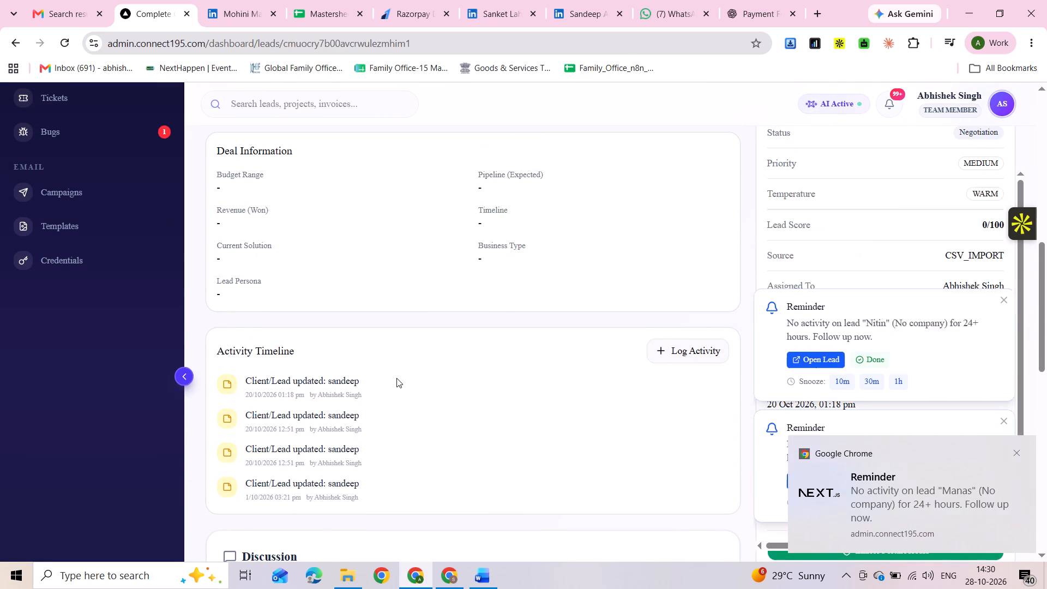
scroll(396, 378, up, 6)
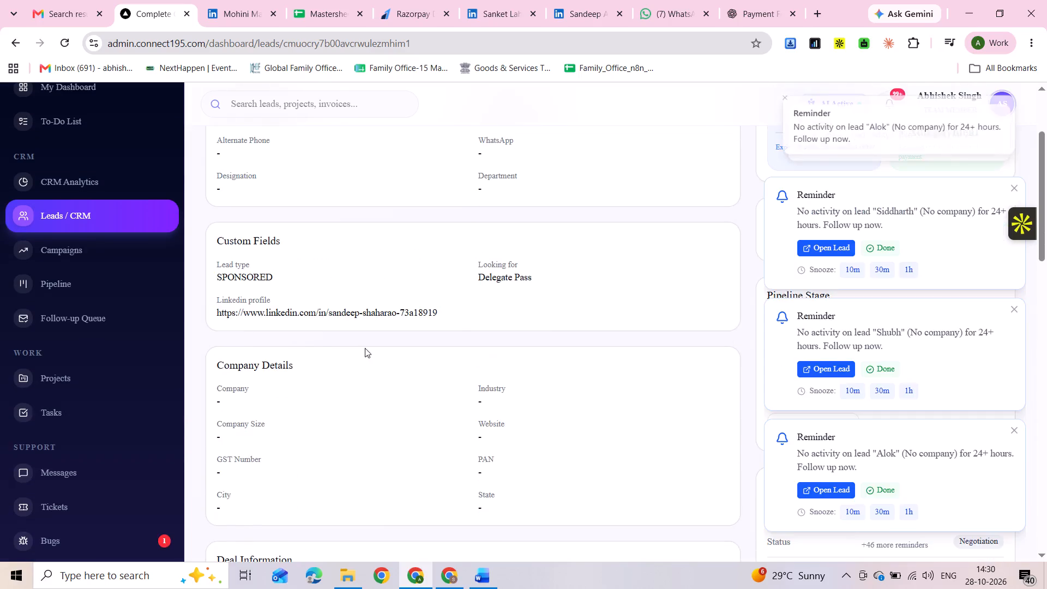
scroll(356, 316, up, 2)
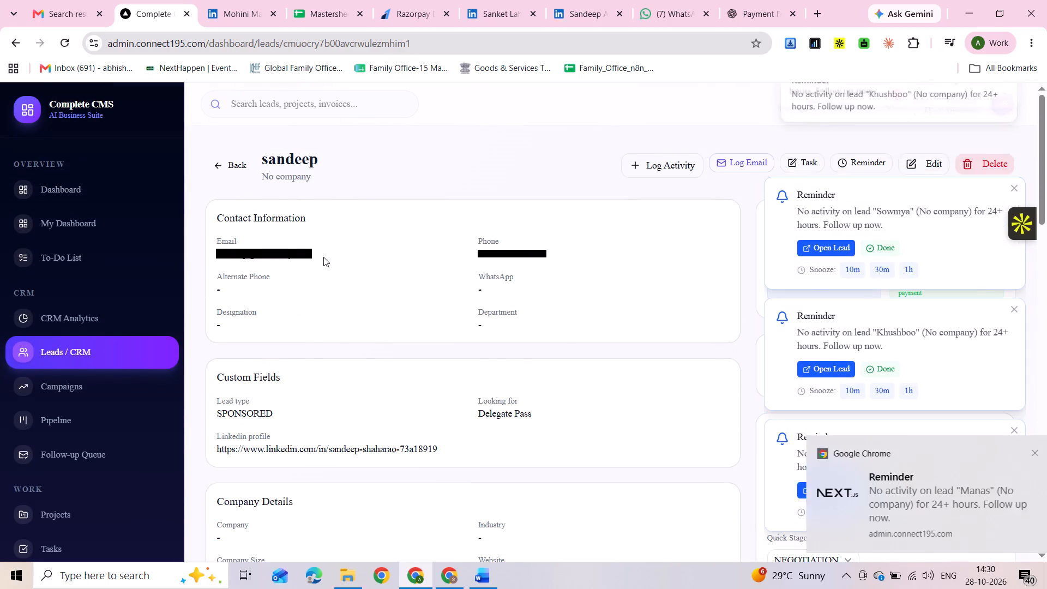